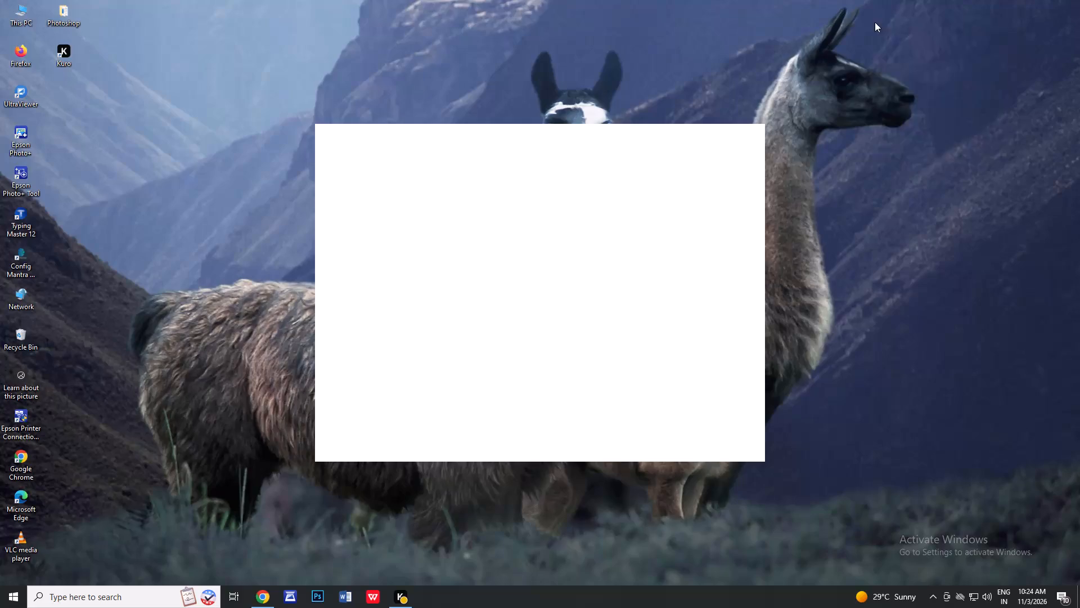
Open the subfolder of Documents that holds the suppliers' bill worksheets.
left_click(893, 56)
double_click(26, 16)
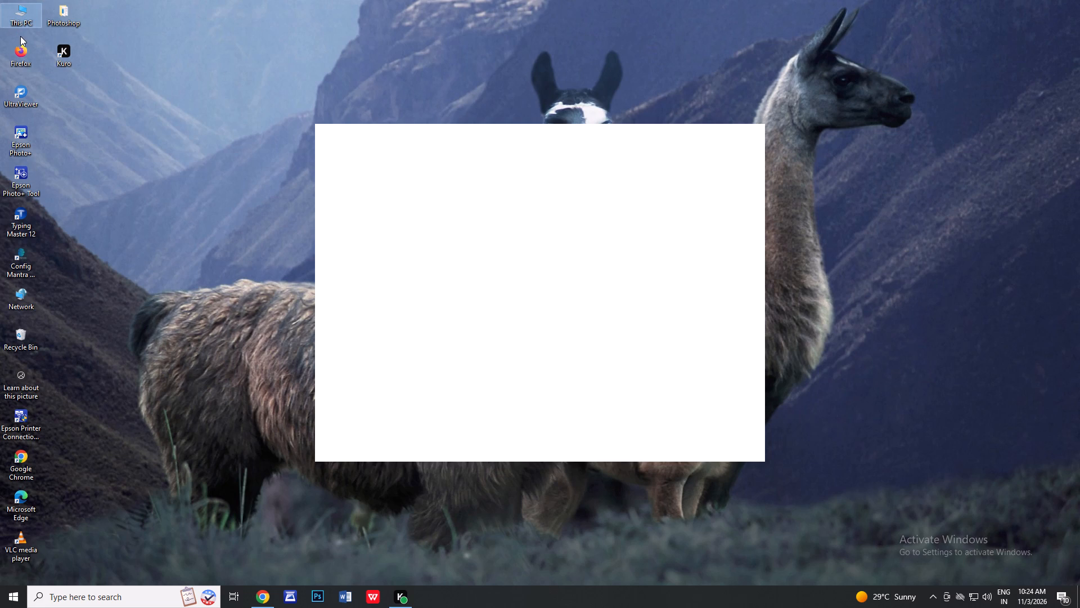
double_click(24, 20)
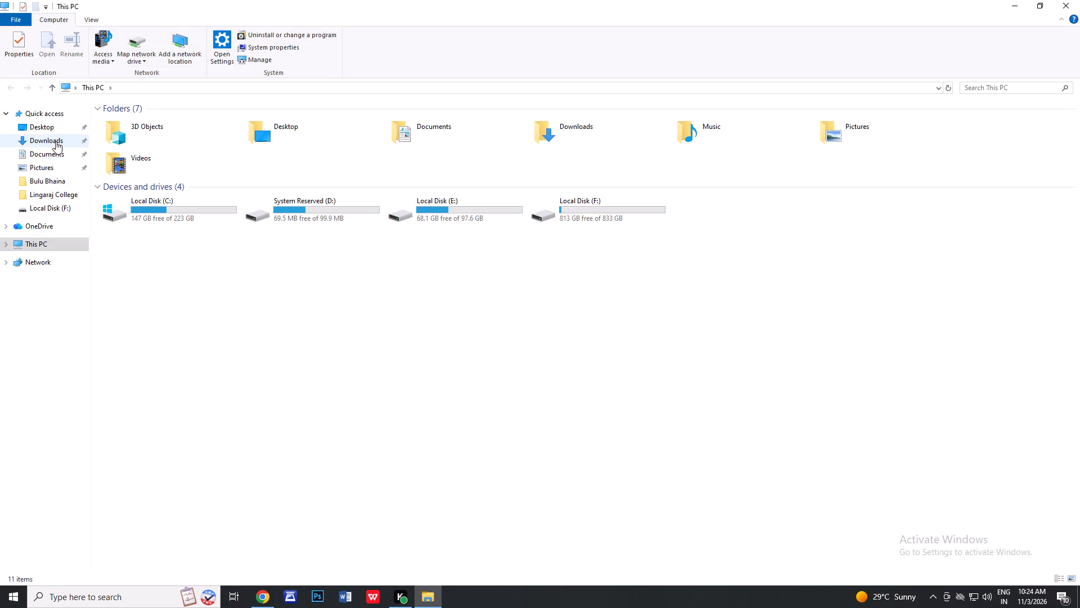
left_click(52, 149)
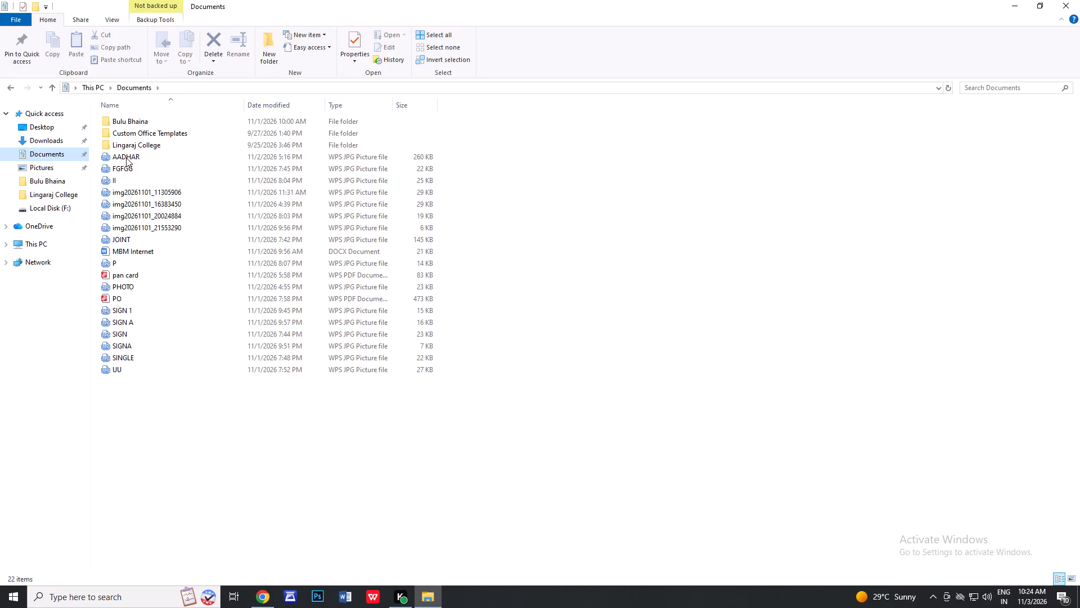
double_click(137, 122)
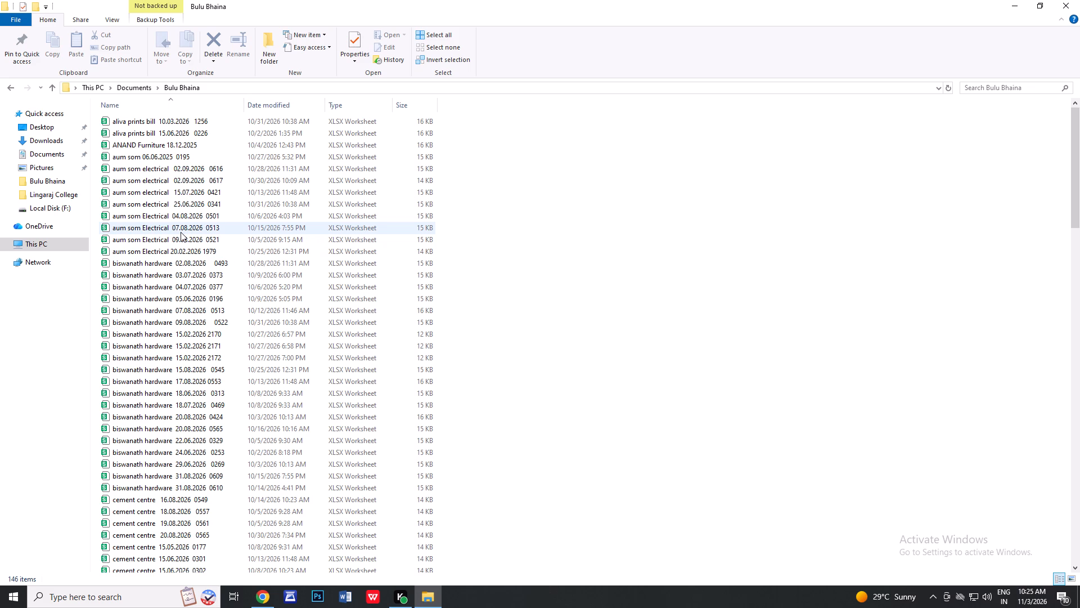
Open the worksheet "aum som electrical 25.06.2026 0341" in Excel 2016, dismiss the activation notice, view the invoice and close it.
right_click(168, 203)
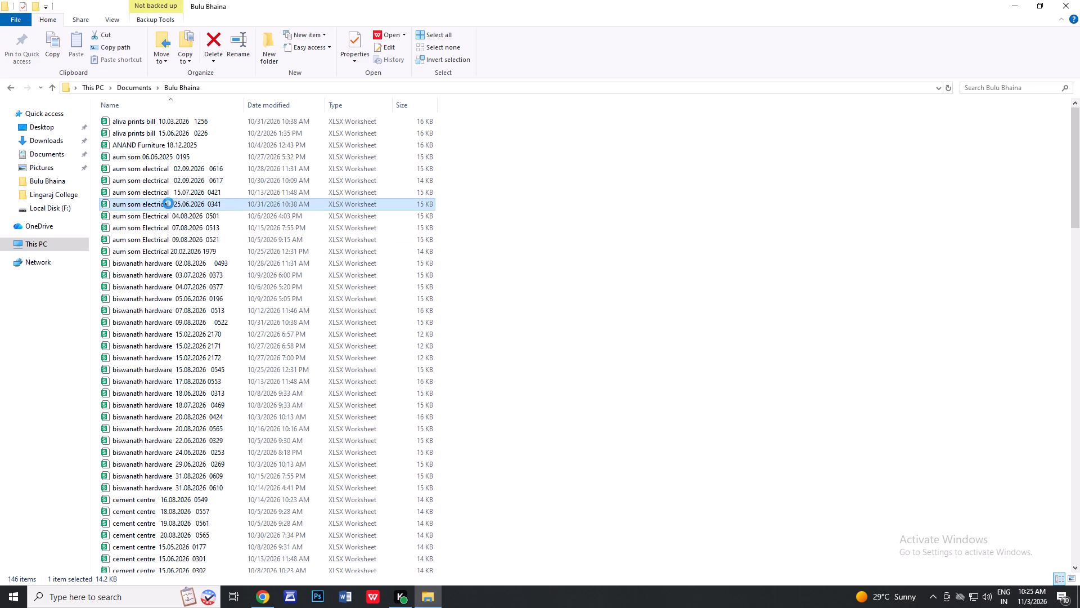
left_click(208, 333)
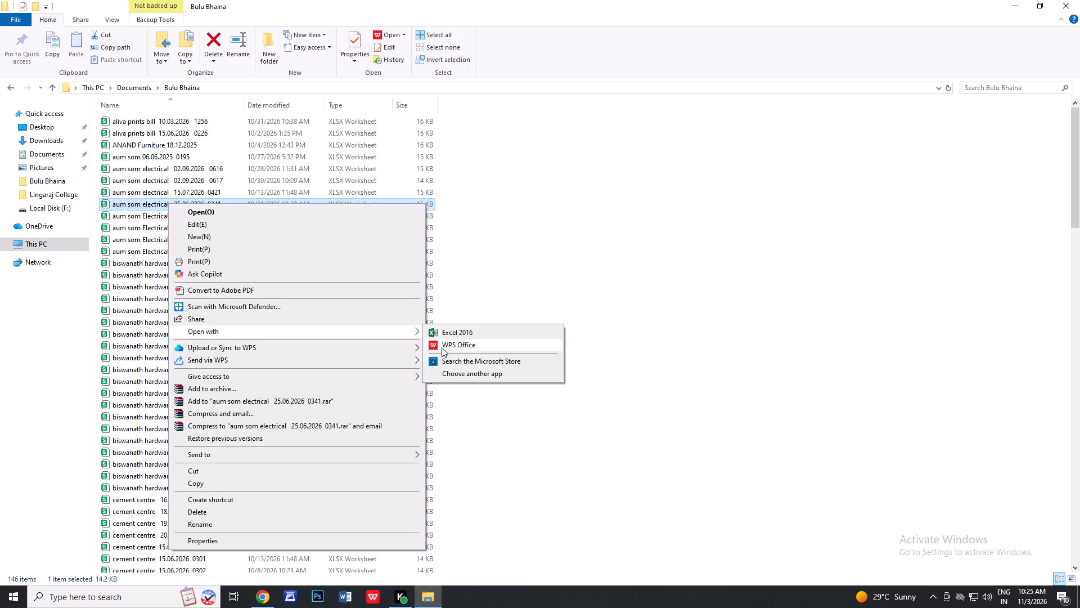
left_click(461, 333)
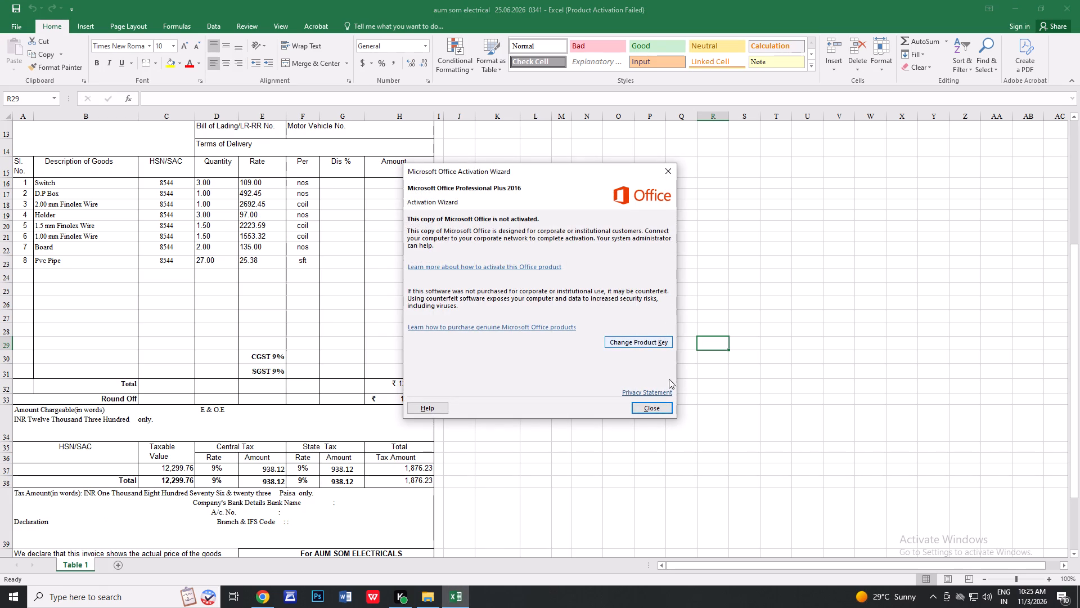
left_click(652, 409)
left_click(1079, 0)
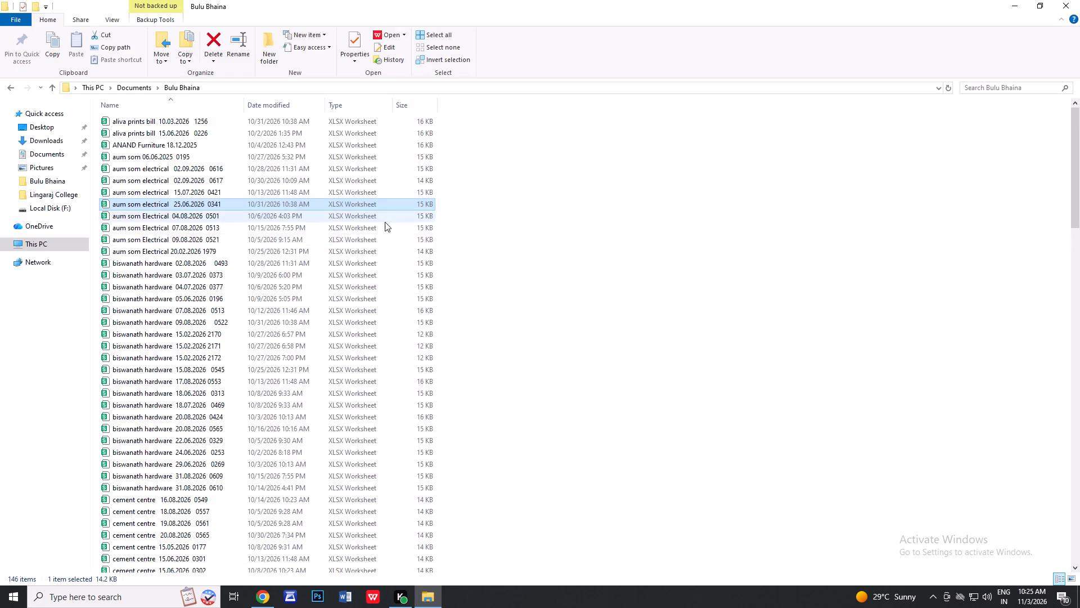
Open "aum som electrical 15.07.2026 0421" in Excel 2016, enable editing, review its invoice header and items, and close it.
right_click(165, 195)
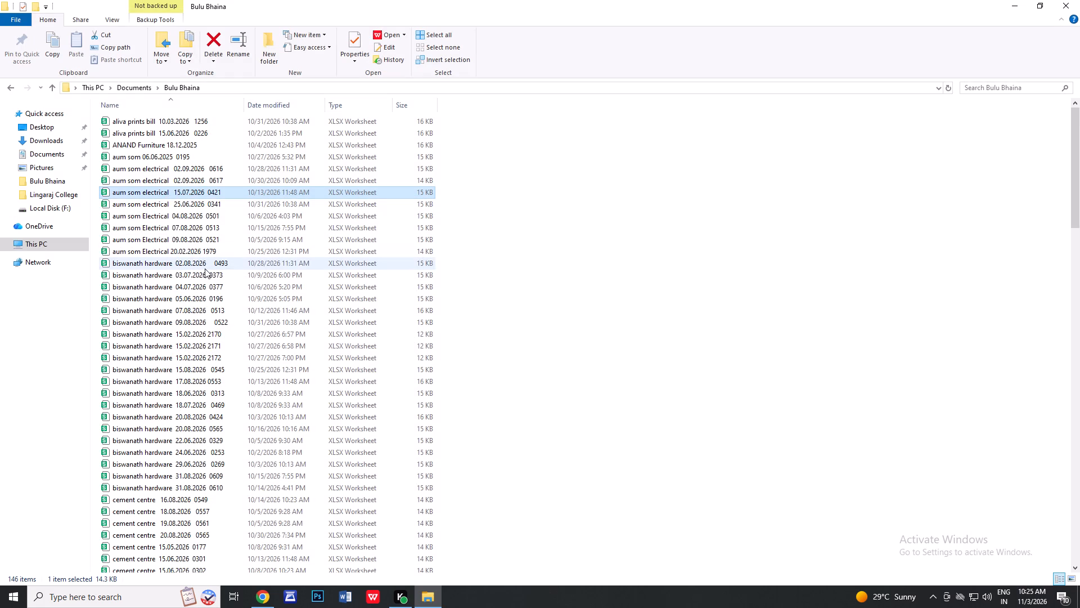
right_click(158, 193)
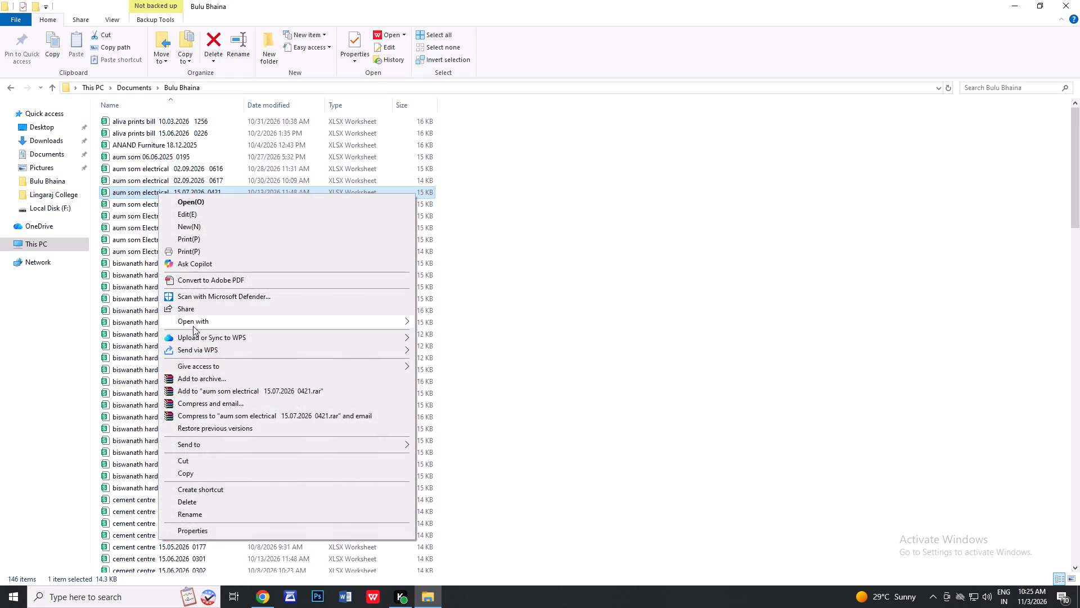
left_click(197, 325)
left_click(462, 321)
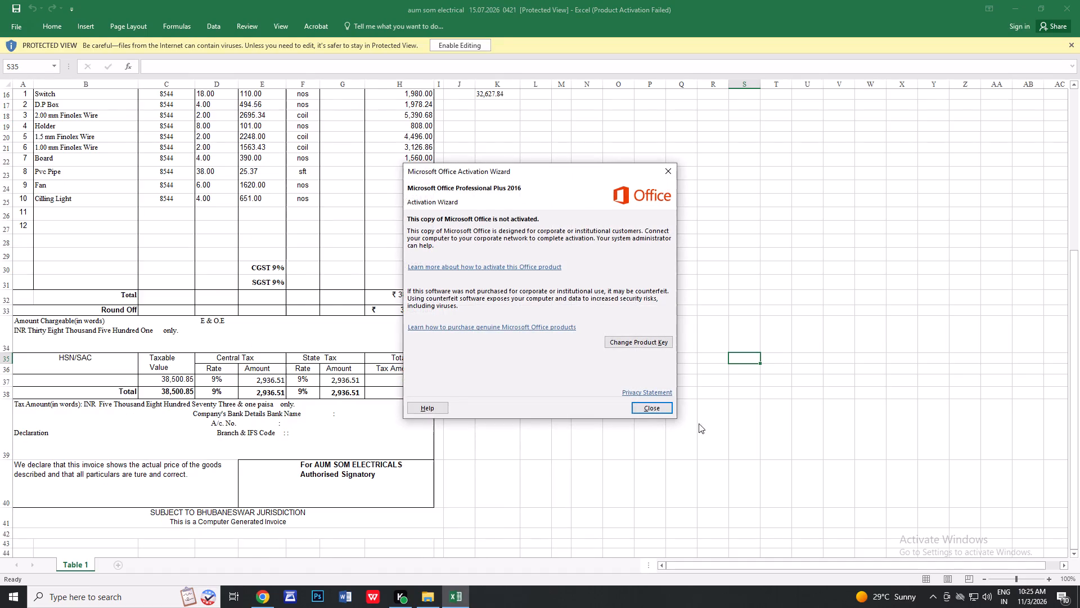
left_click(655, 409)
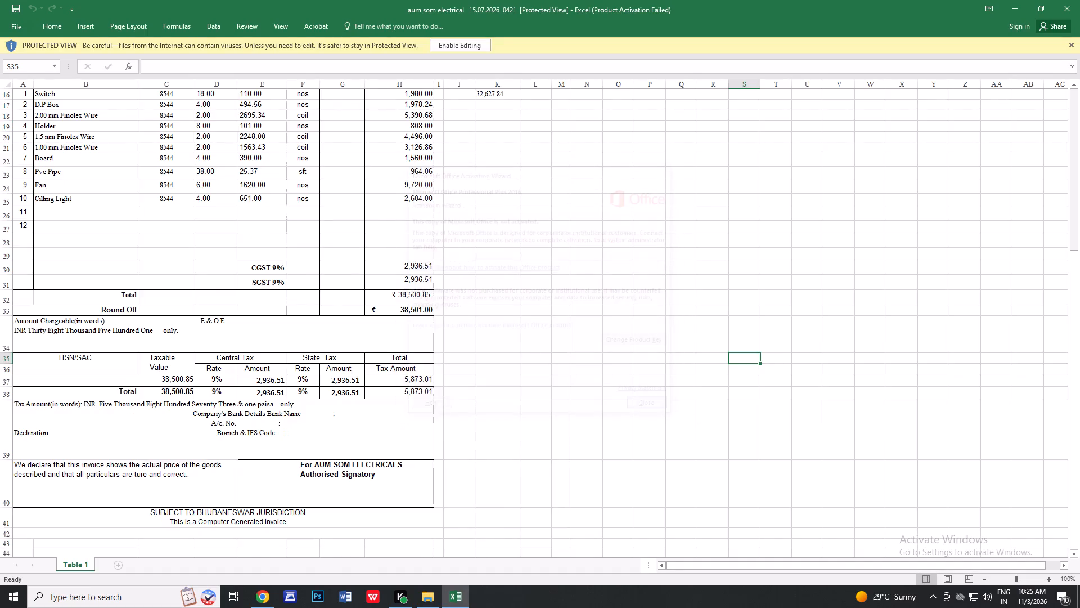
scroll(610, 370, "up", 7)
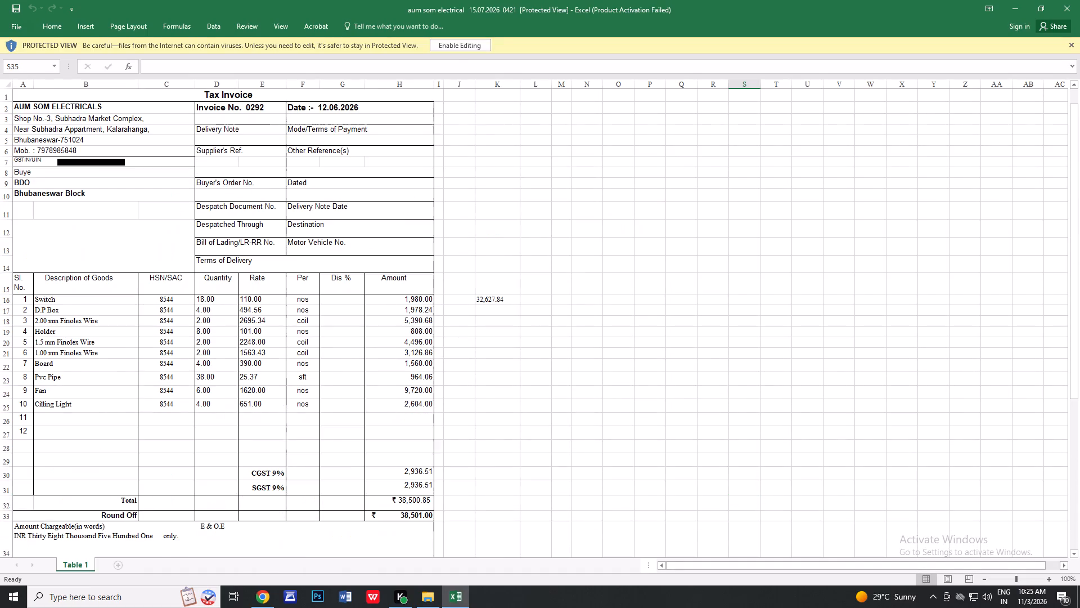
left_click(454, 44)
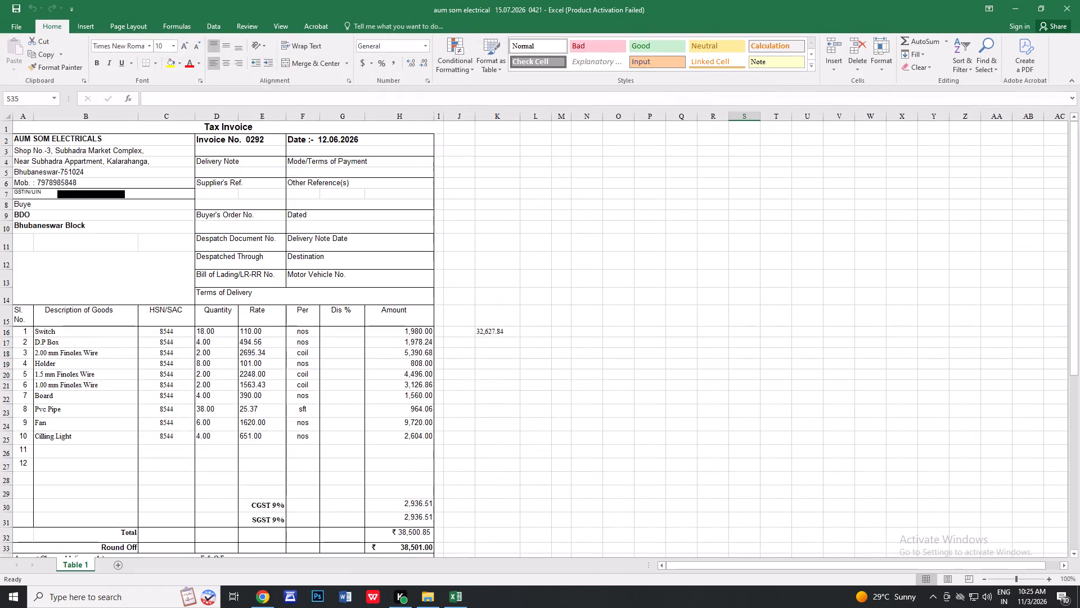
scroll(542, 226, "down", 1)
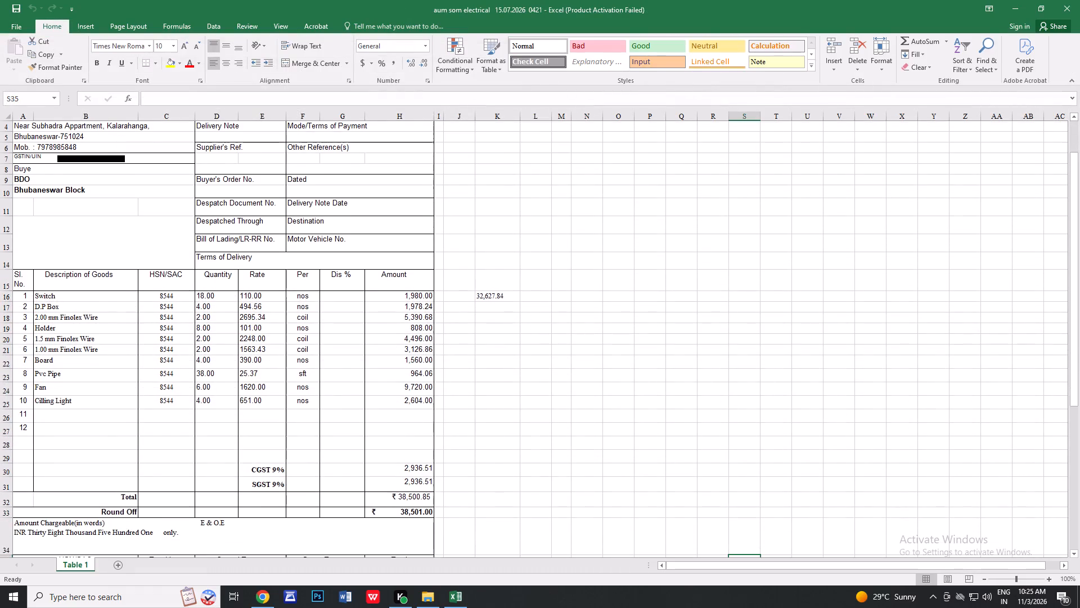
left_click(1073, 5)
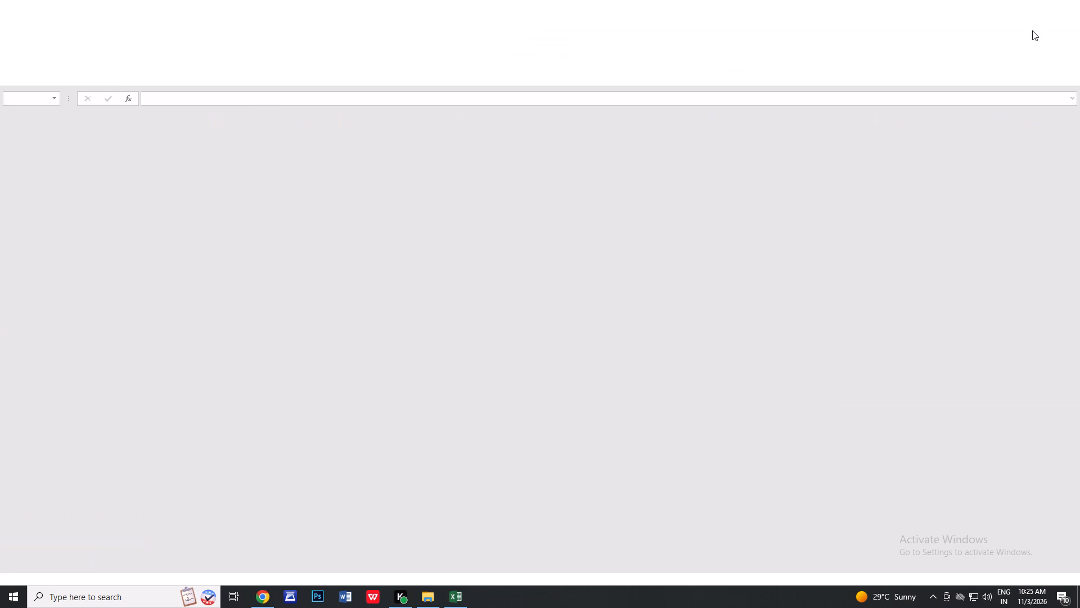
Open "aum som Electrical 04.08.2026 0501" in Excel 2016, check its invoice header and items, and close it.
right_click(178, 217)
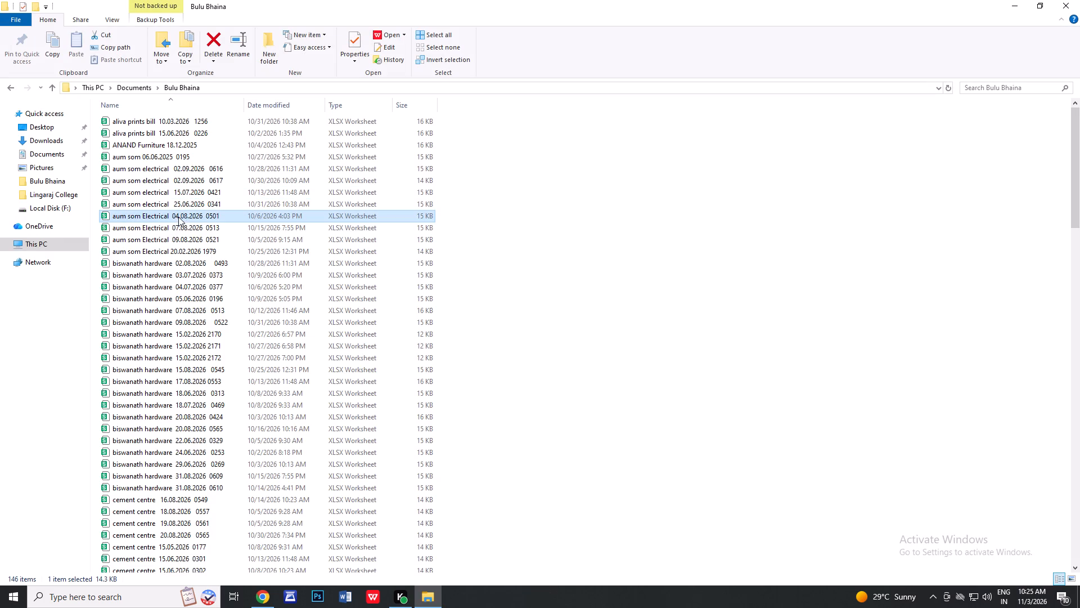
right_click(165, 214)
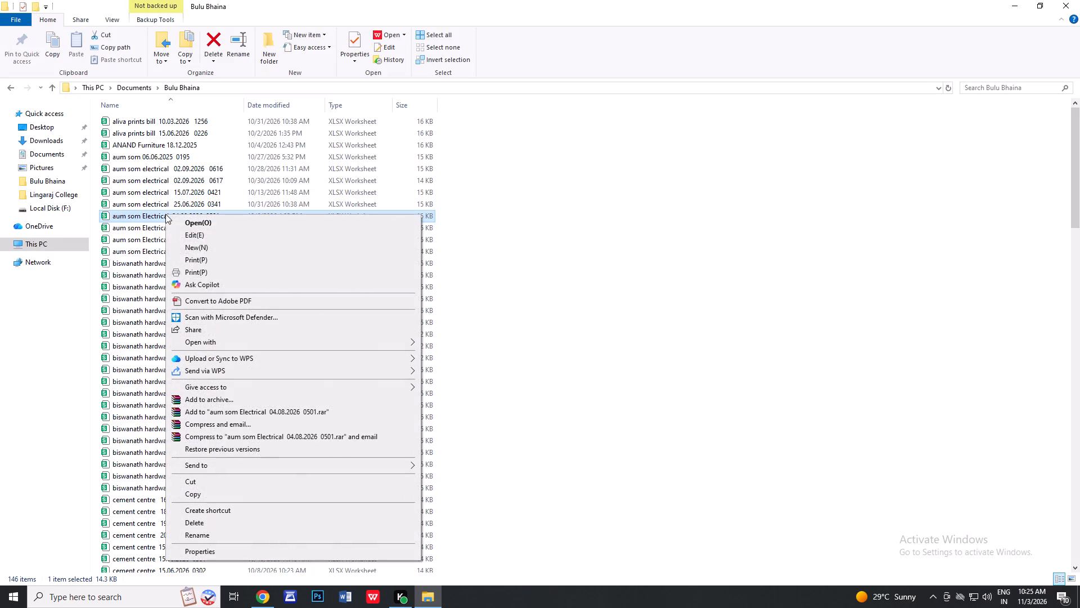
left_click(205, 341)
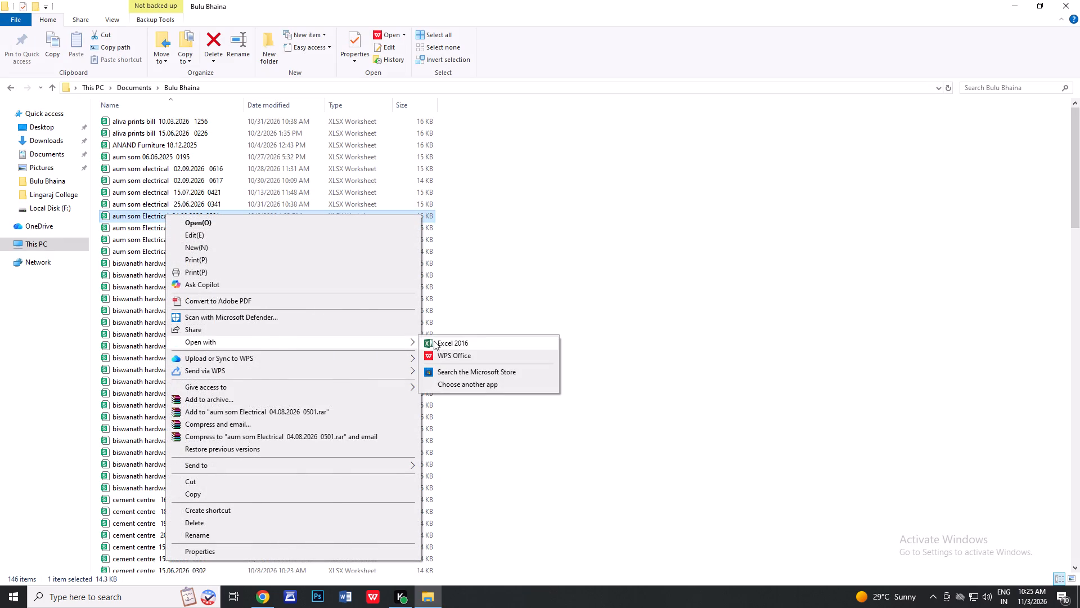
left_click(434, 341)
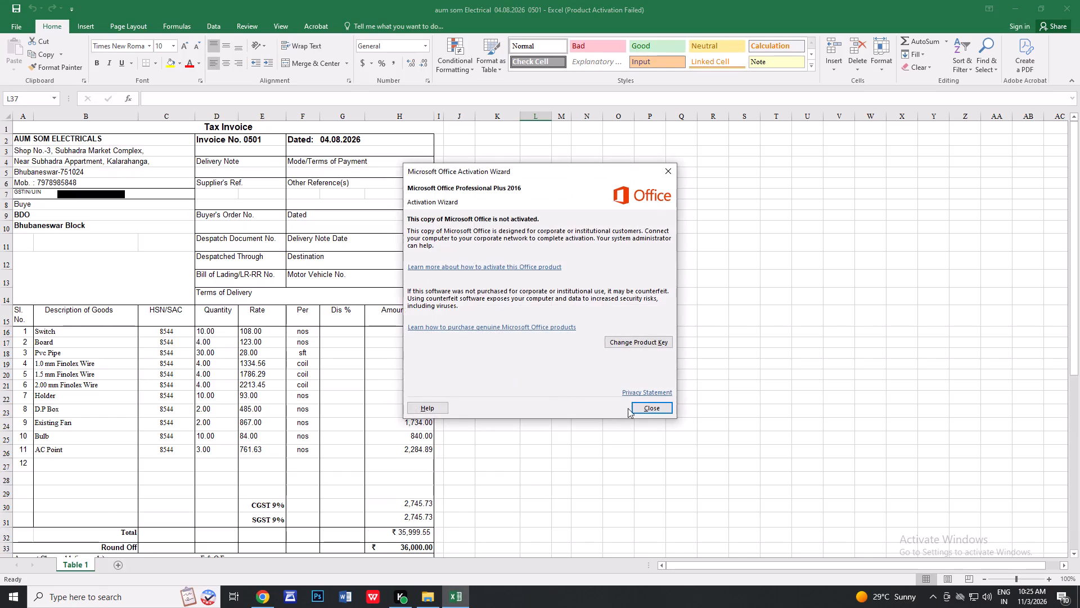
left_click(639, 404)
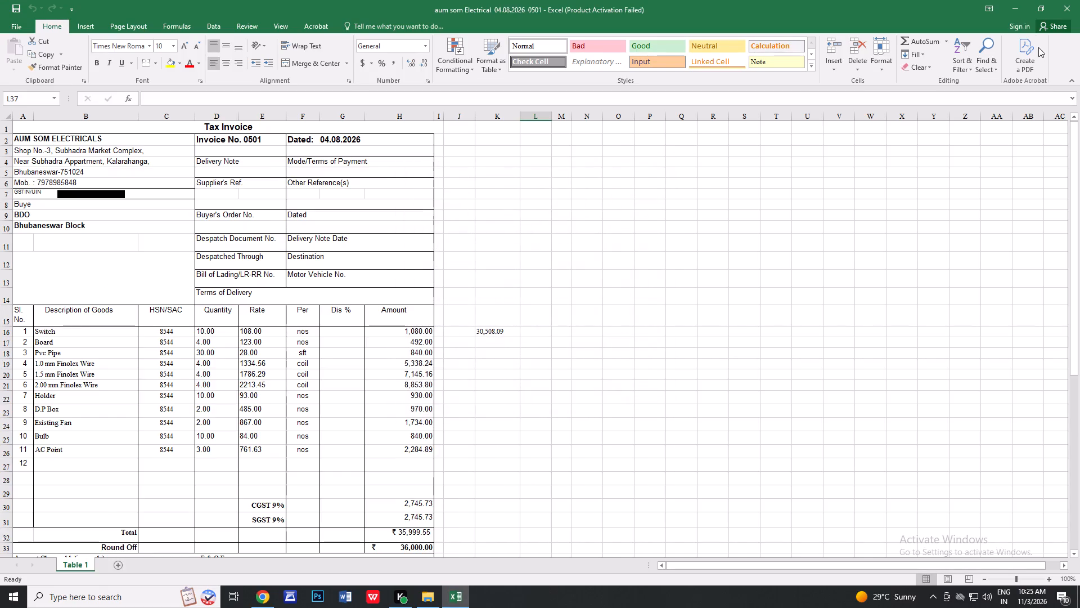
left_click(1072, 1)
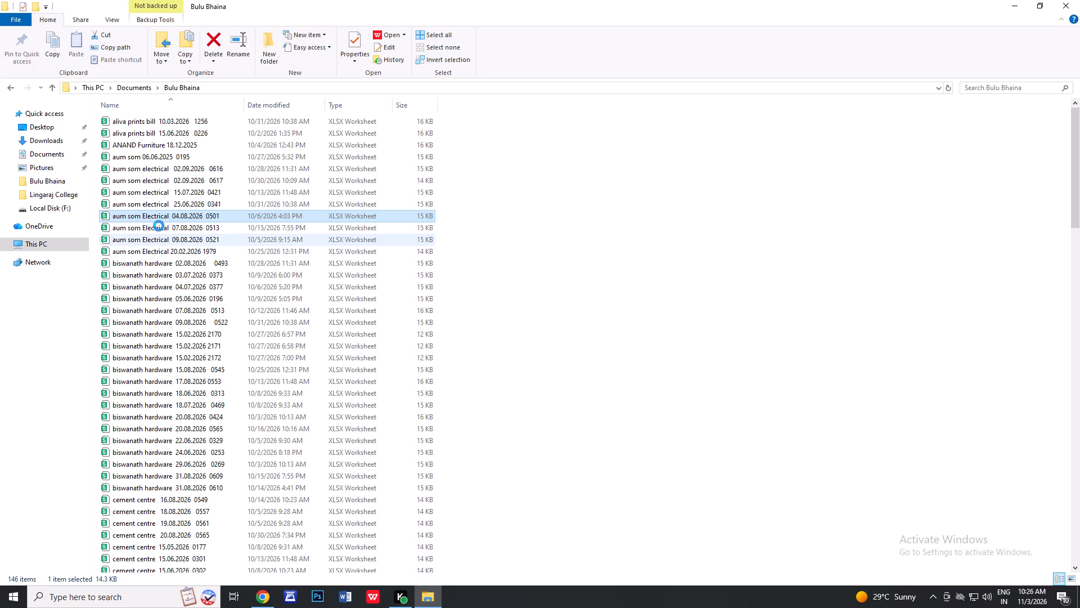
Open "aum som Electrical 07.08.2026 0513" in Excel 2016, look over the invoice's items and totals, and close it.
right_click(159, 226)
right_click(158, 226)
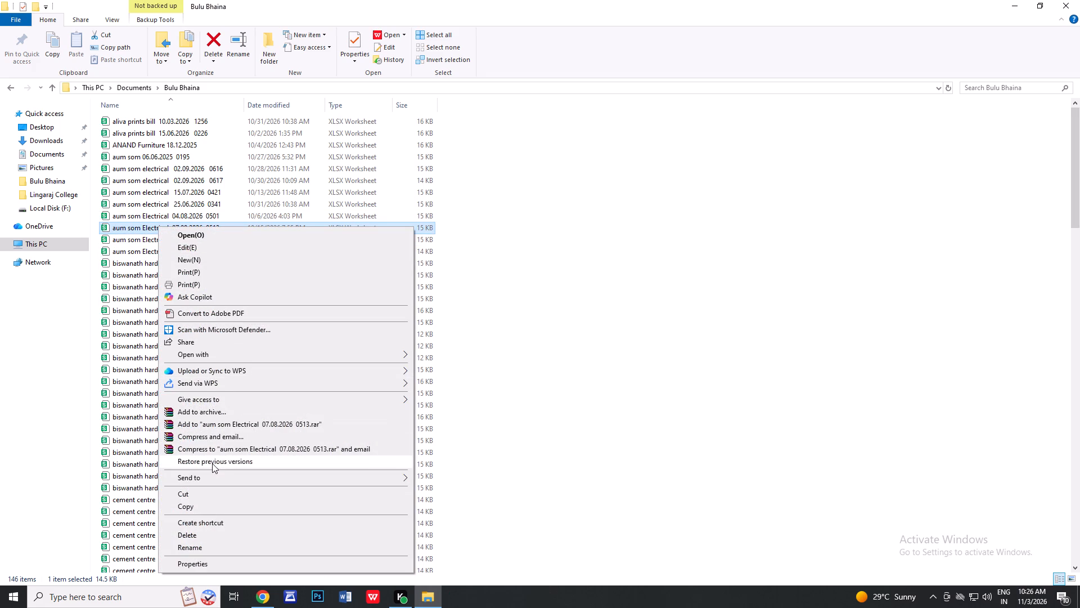
left_click(190, 356)
left_click(438, 356)
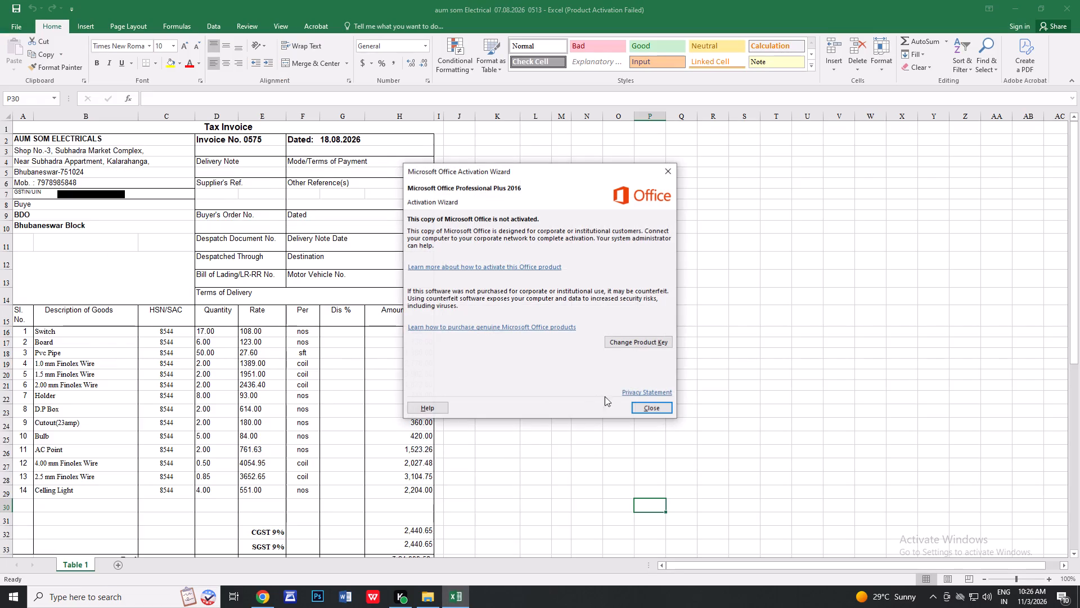
left_click(666, 405)
scroll(666, 405, "down", 2)
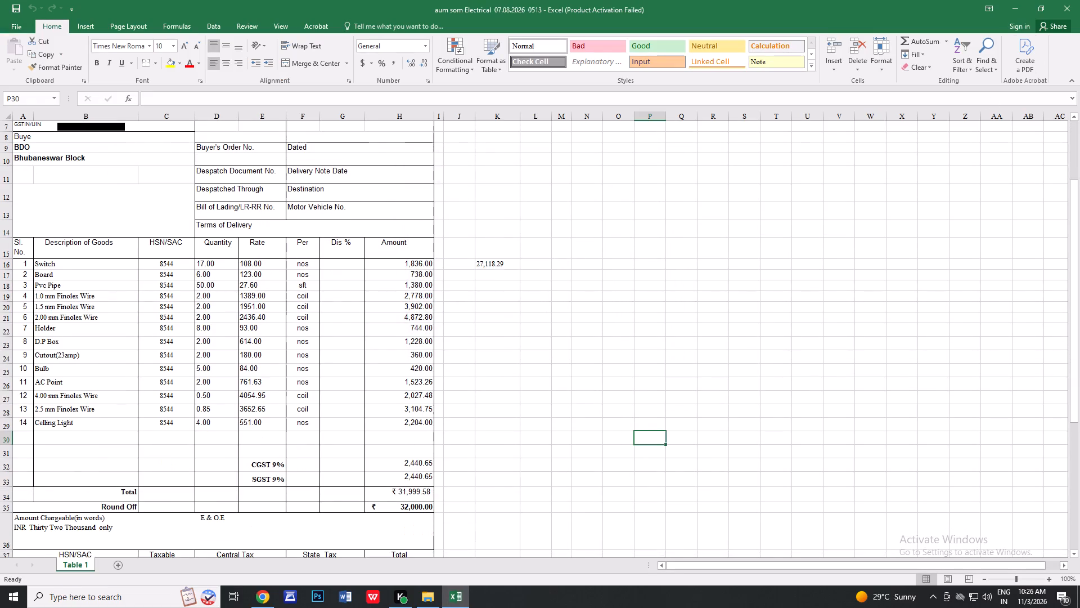
left_click(1079, 0)
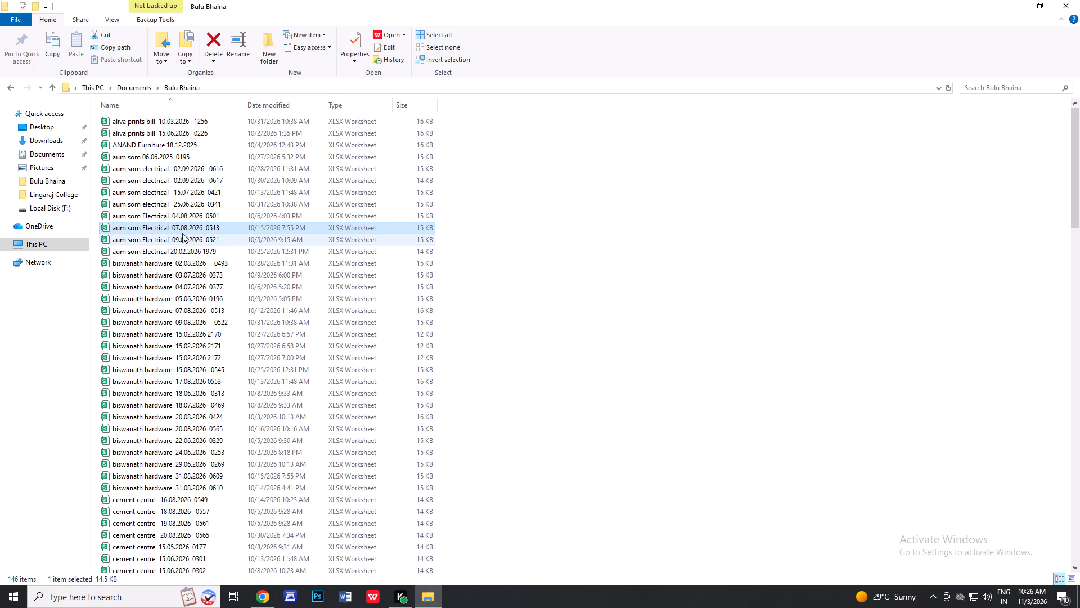
Reopen "aum som Electrical 07.08.2026 0513" in Excel 2016, dismiss the activation notice and review the invoice from its header.
right_click(172, 226)
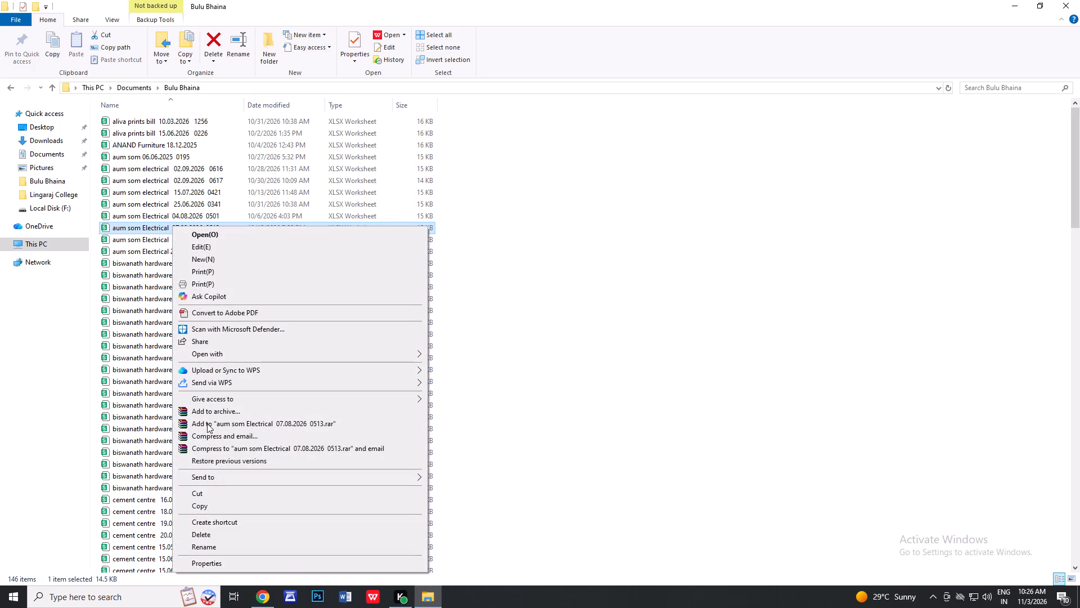
left_click(208, 350)
left_click(454, 351)
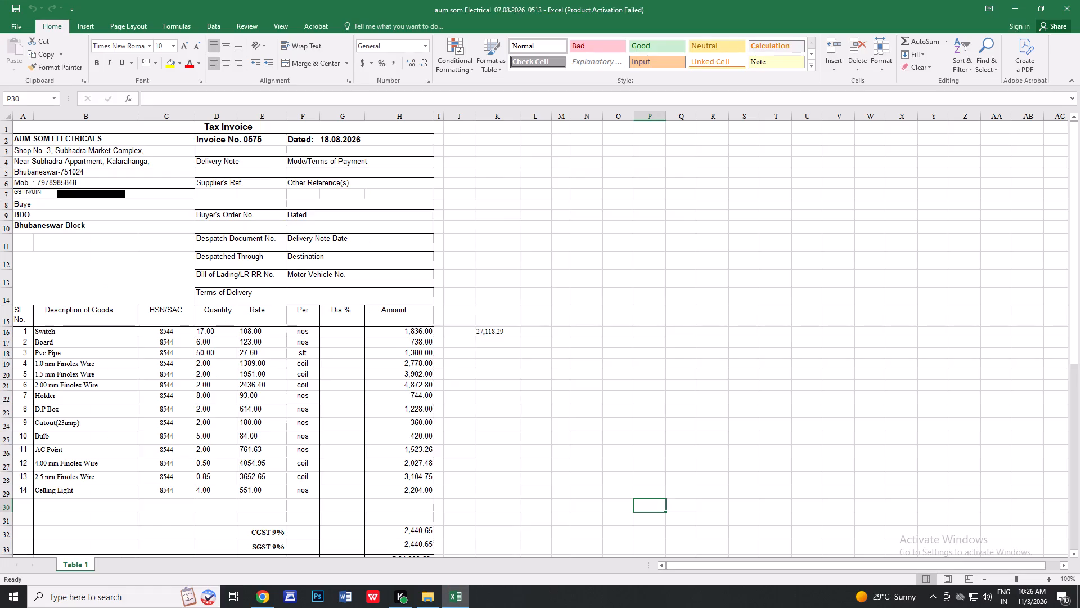
left_click(645, 409)
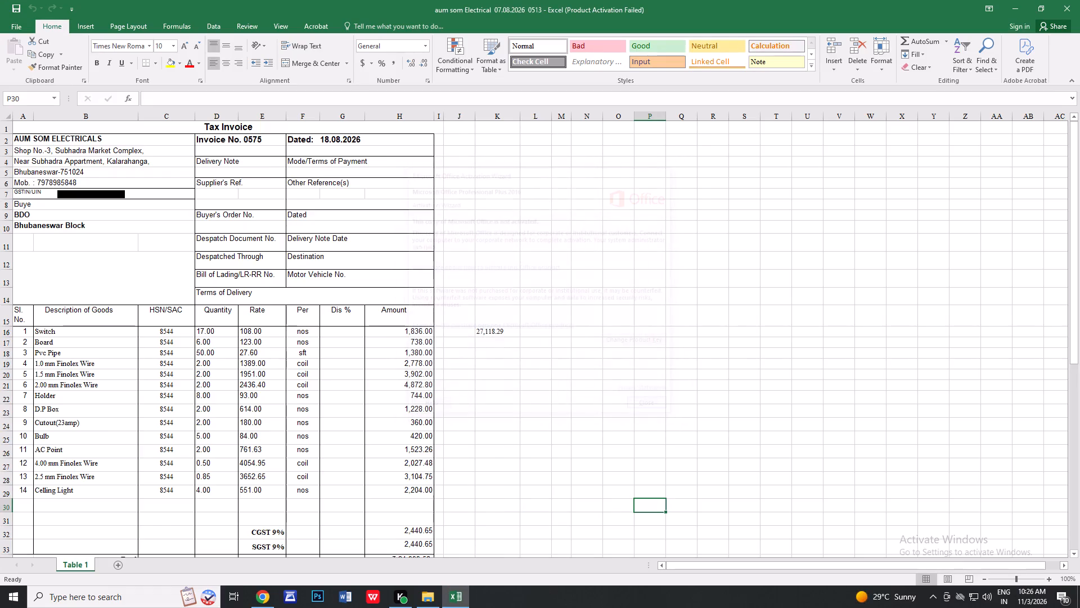
scroll(348, 227, "down", 2)
scroll(345, 245, "up", 5)
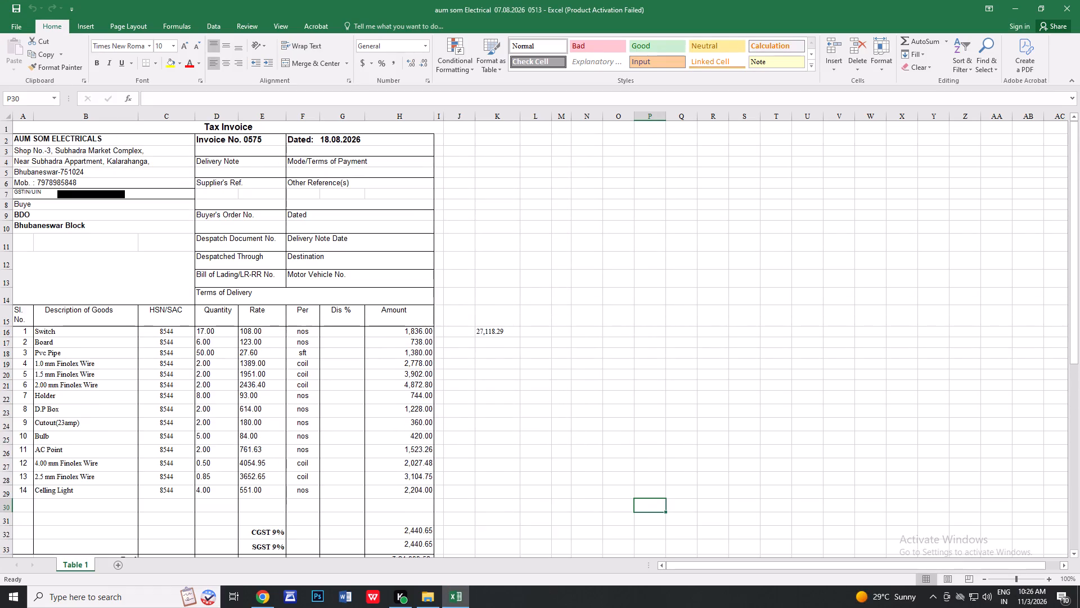
Change the date in the invoice header to 07.09.2026.
left_click(339, 138)
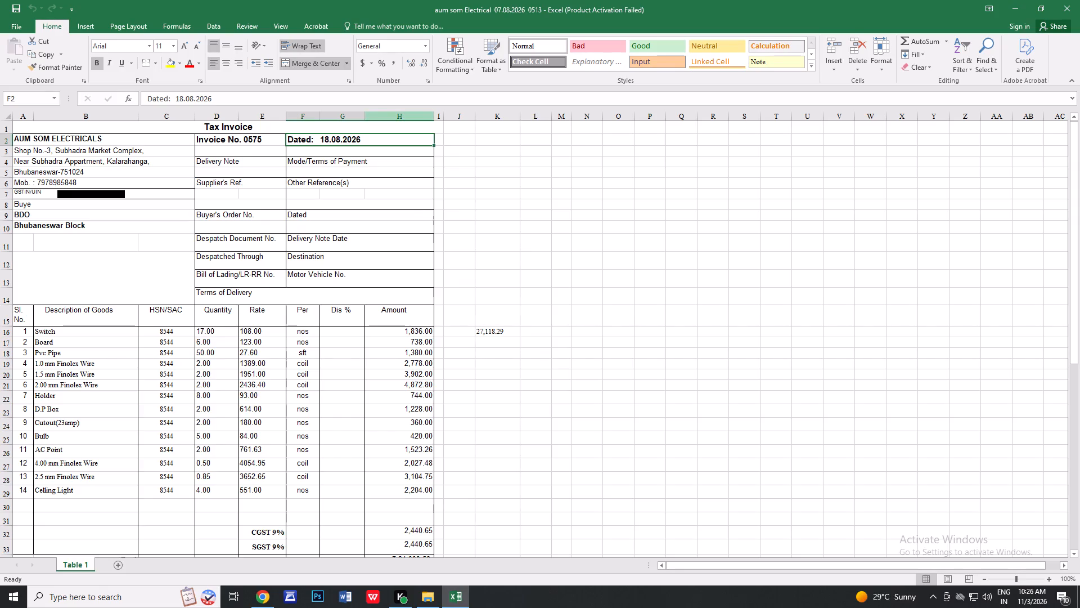
left_click(182, 97)
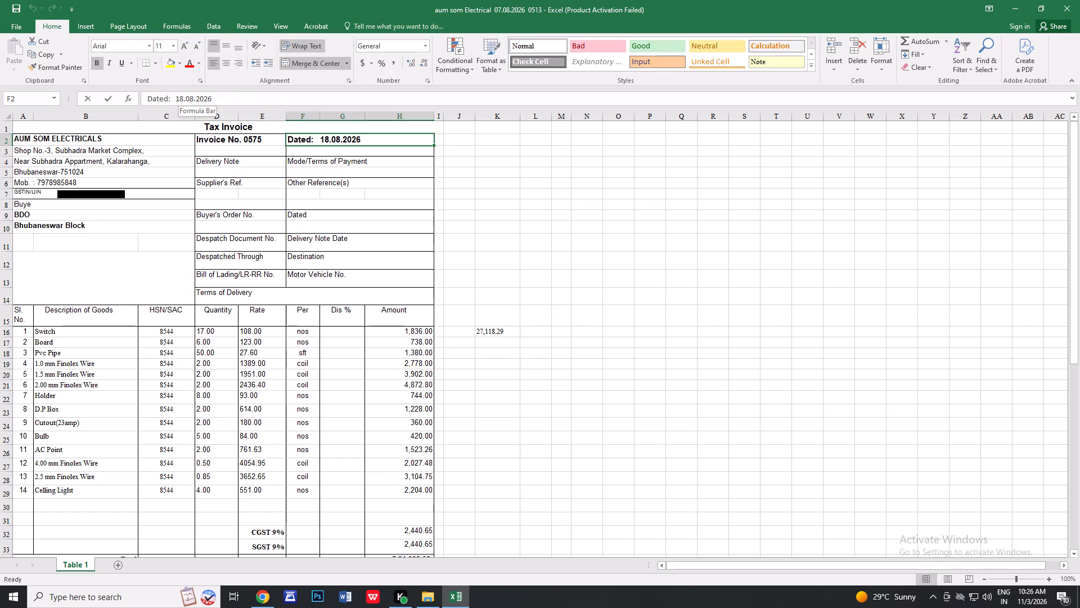
key("BackSpace")
key("BackSpace")
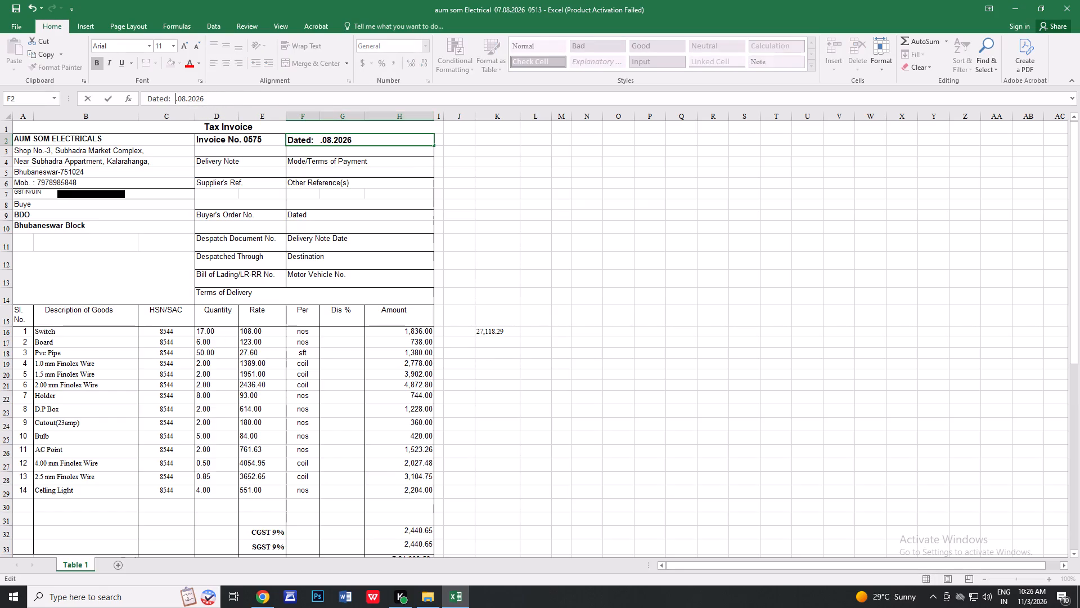
type("07")
key("Right")
key("Right")
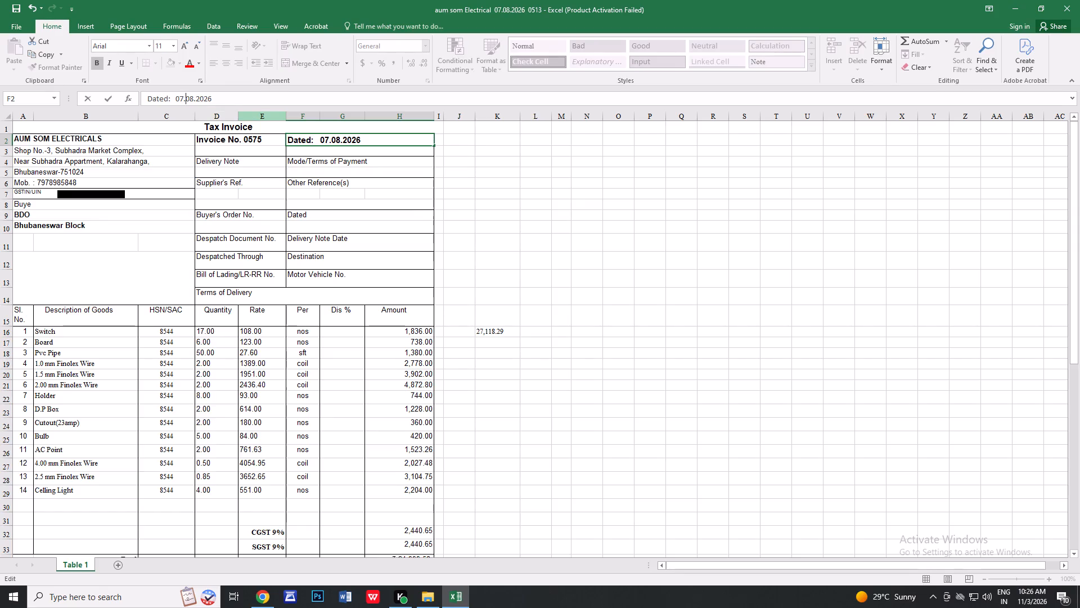
key("Right")
key("BackSpace")
key("9")
left_click(526, 234)
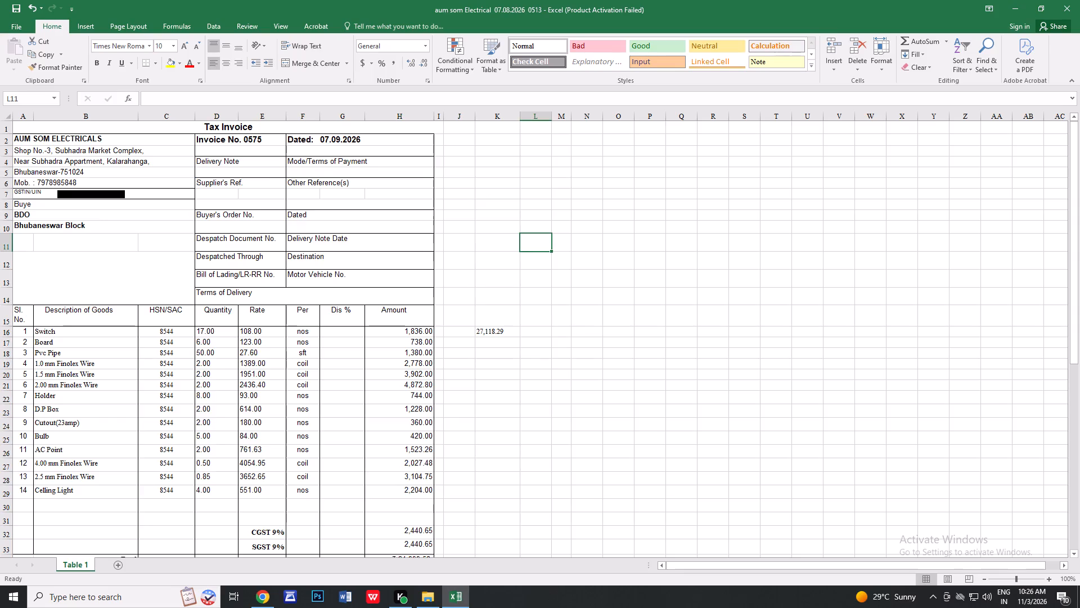
Change the invoice number in the header to 0662.
left_click(264, 144)
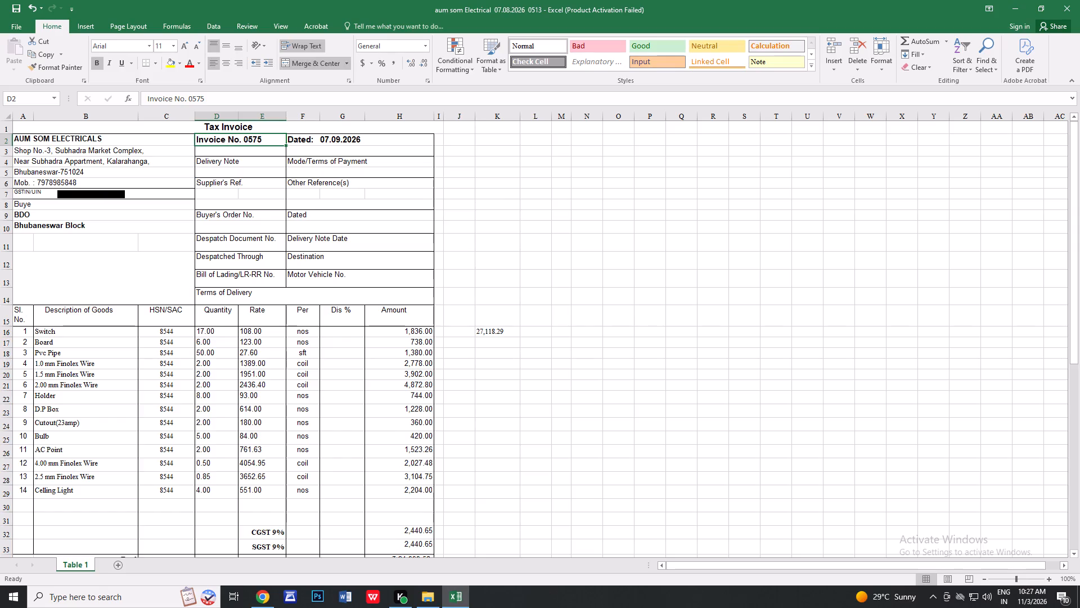
left_click(215, 102)
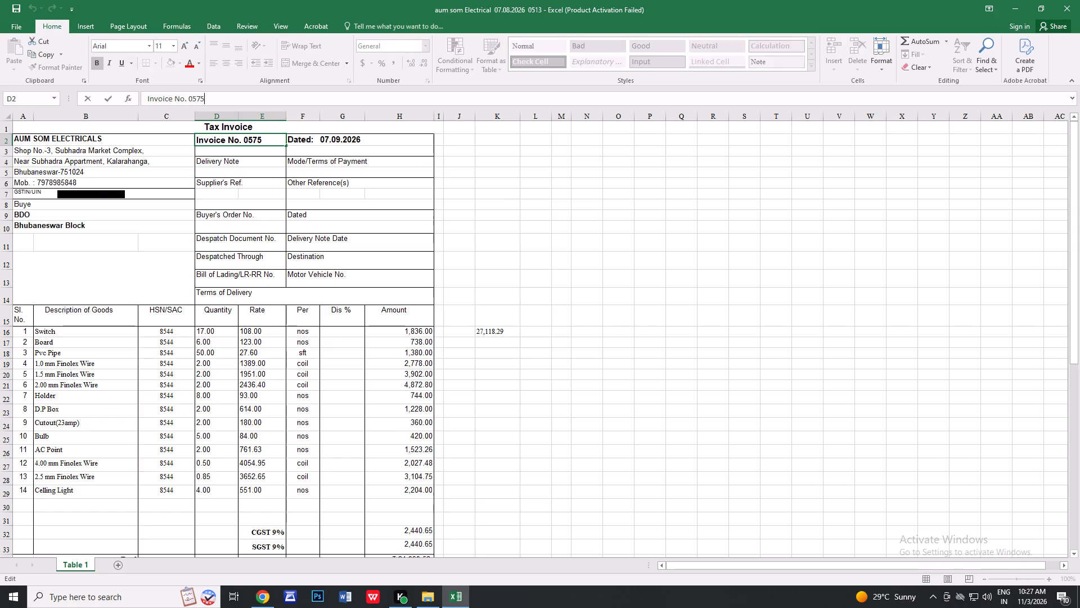
key("BackSpace")
key("BackSpace")
key("BackSpace")
type("662")
left_click(285, 223)
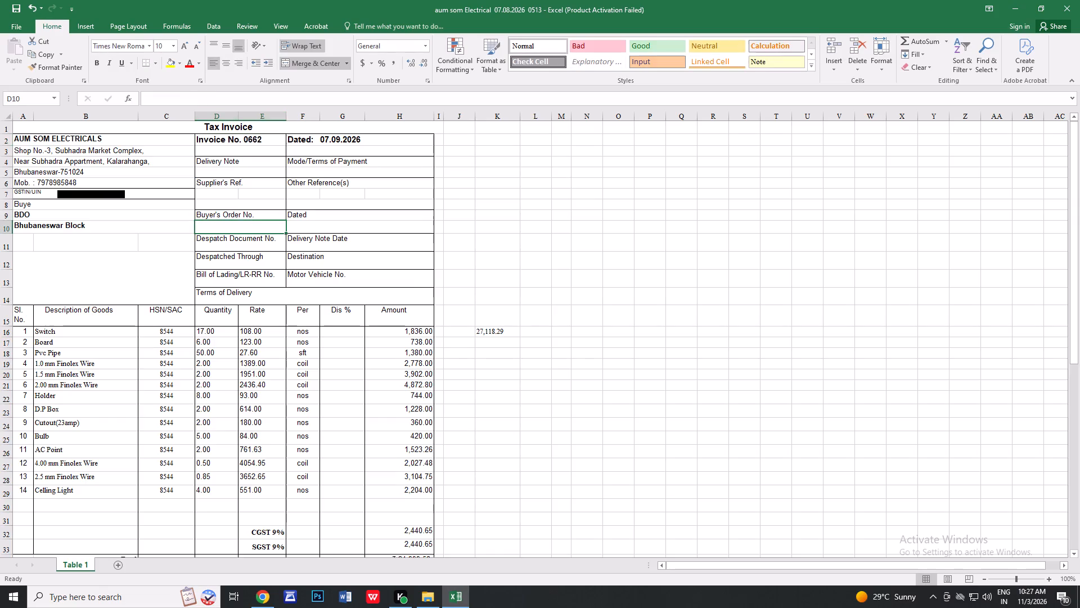
Print only page 1 of the 0662 invoice on the EPSON L3250 Series printer.
scroll(299, 227, "down", 1)
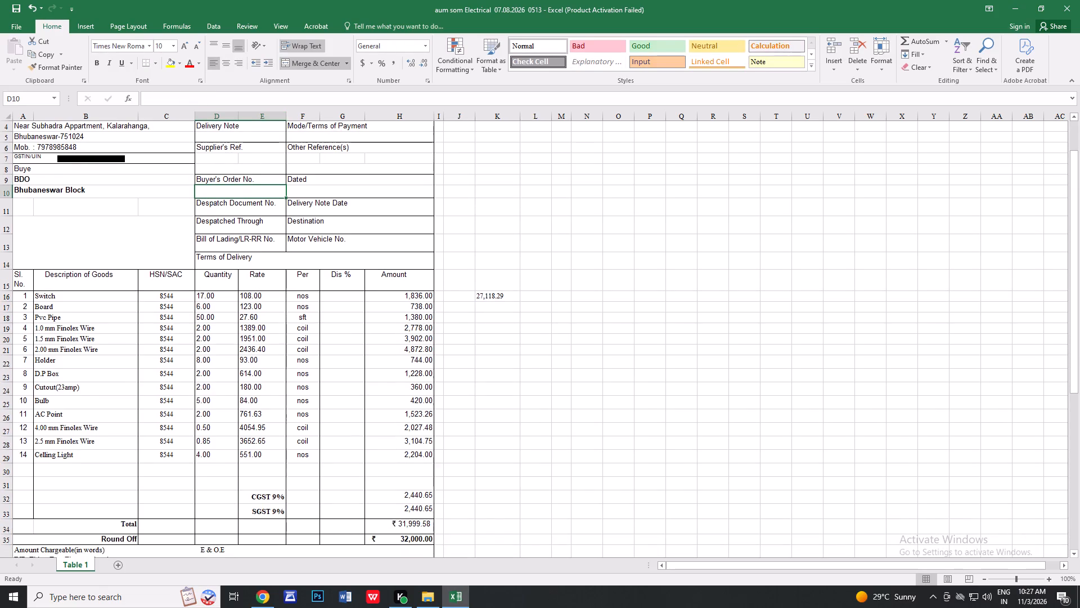
scroll(245, 309, "down", 3)
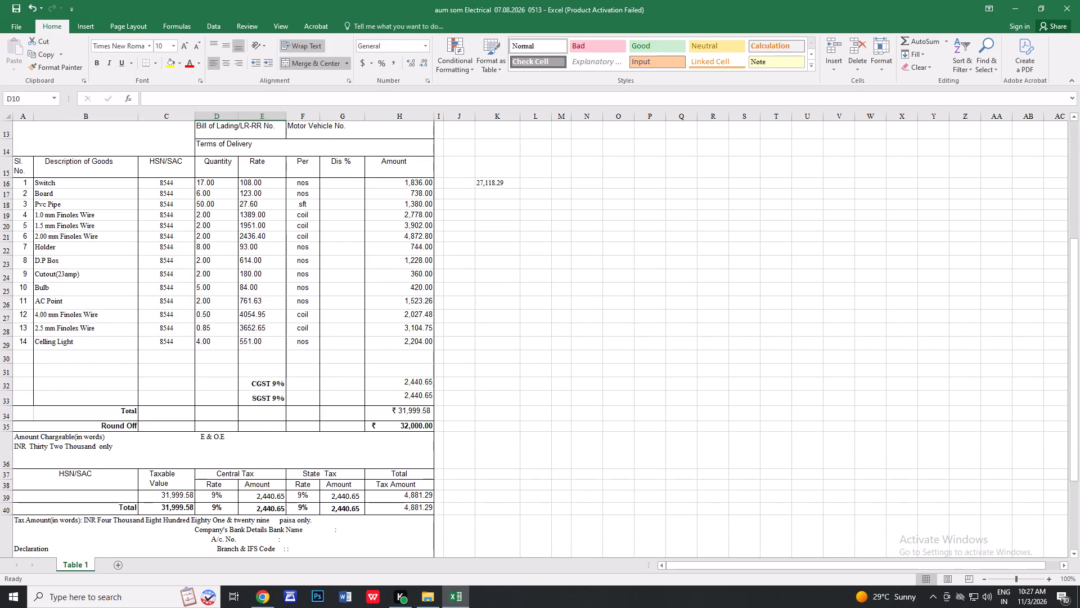
key("ctrl+p")
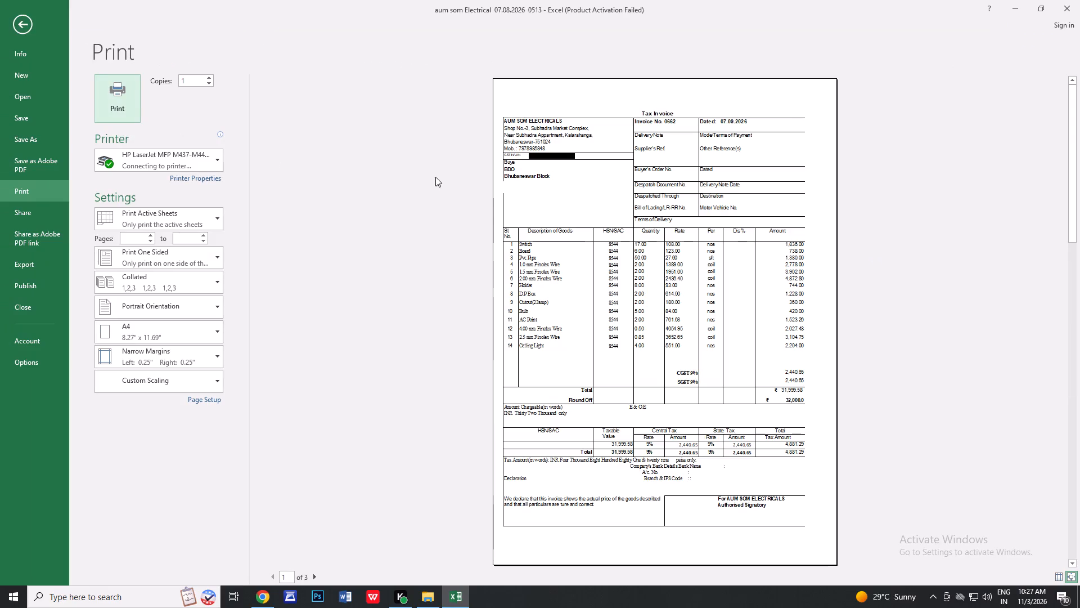
left_click(149, 160)
left_click(146, 182)
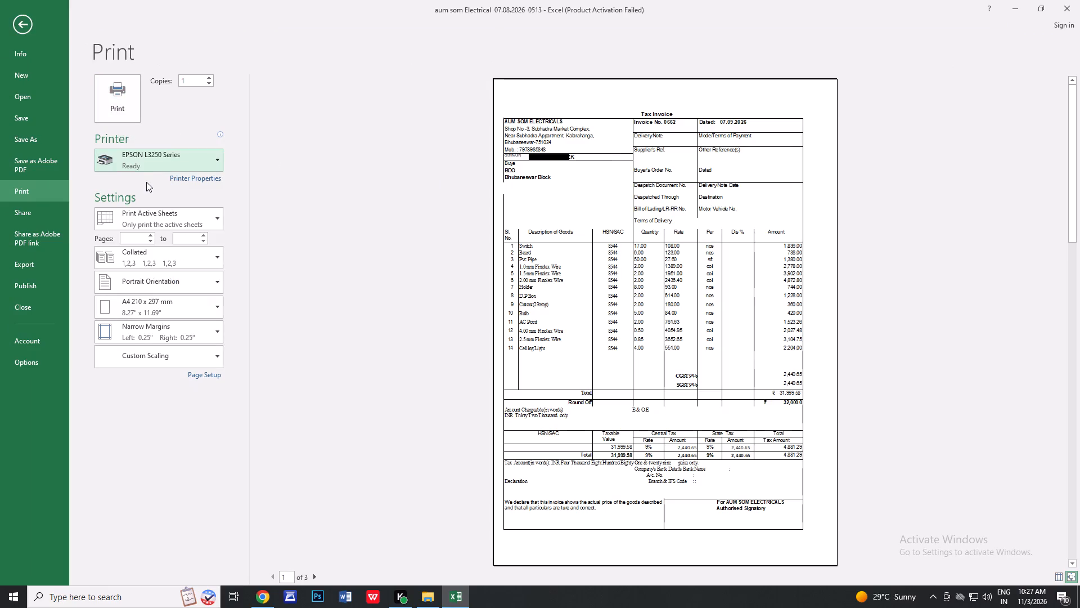
left_click(152, 235)
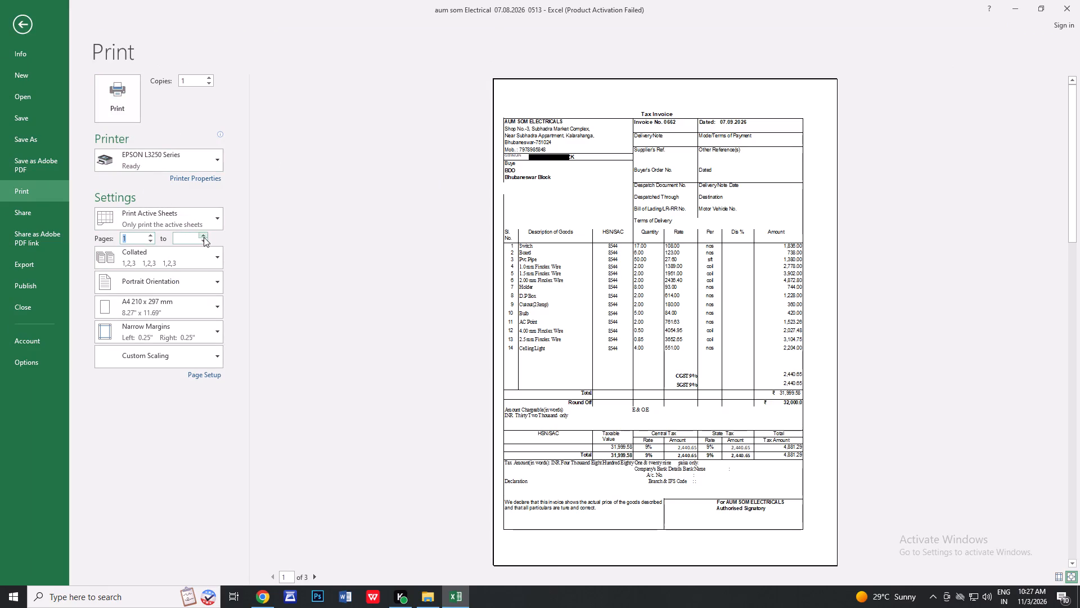
left_click(204, 237)
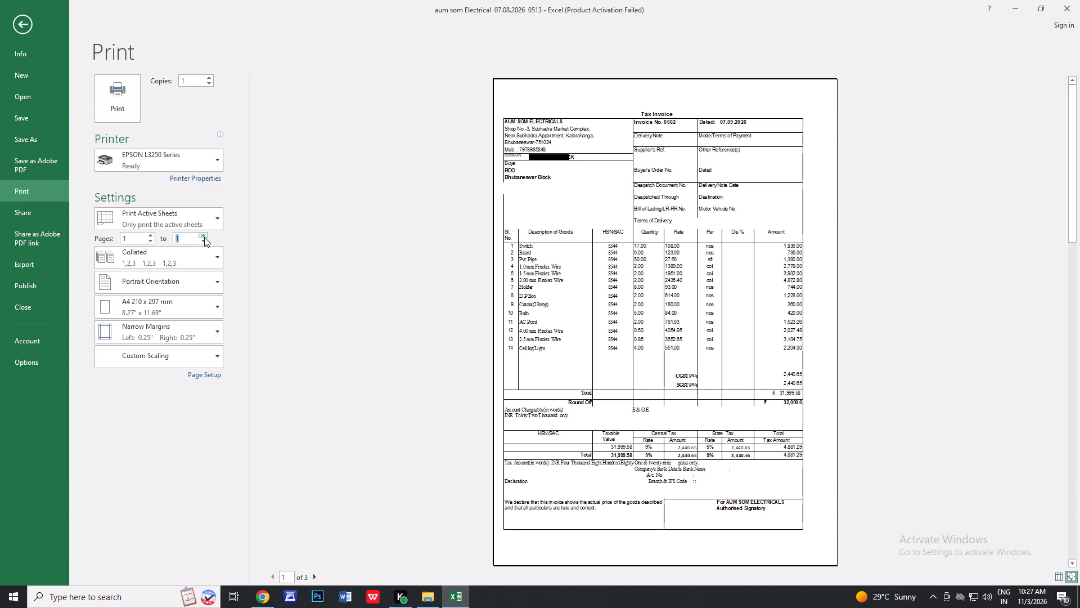
left_click(124, 105)
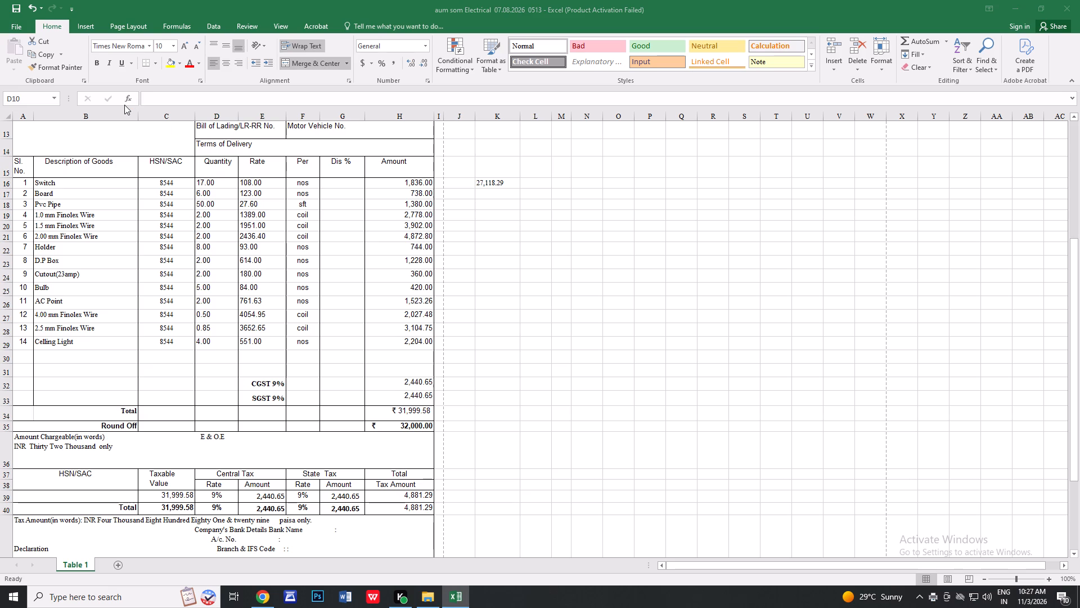
Change the date in the invoice header to 08.09.2026 for the next copy.
scroll(331, 282, "up", 9)
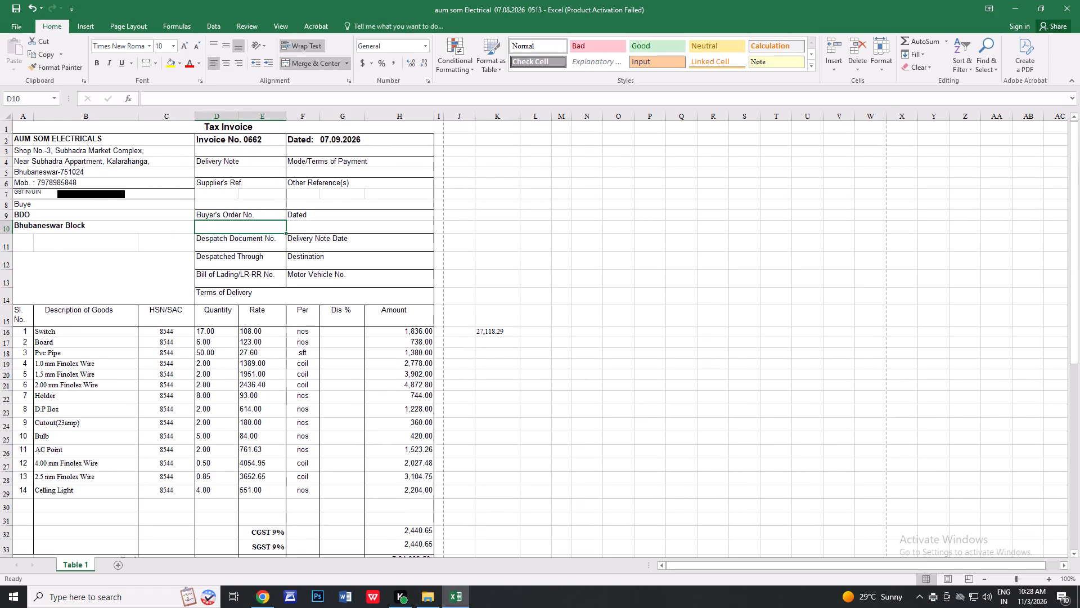
scroll(337, 246, "up", 2)
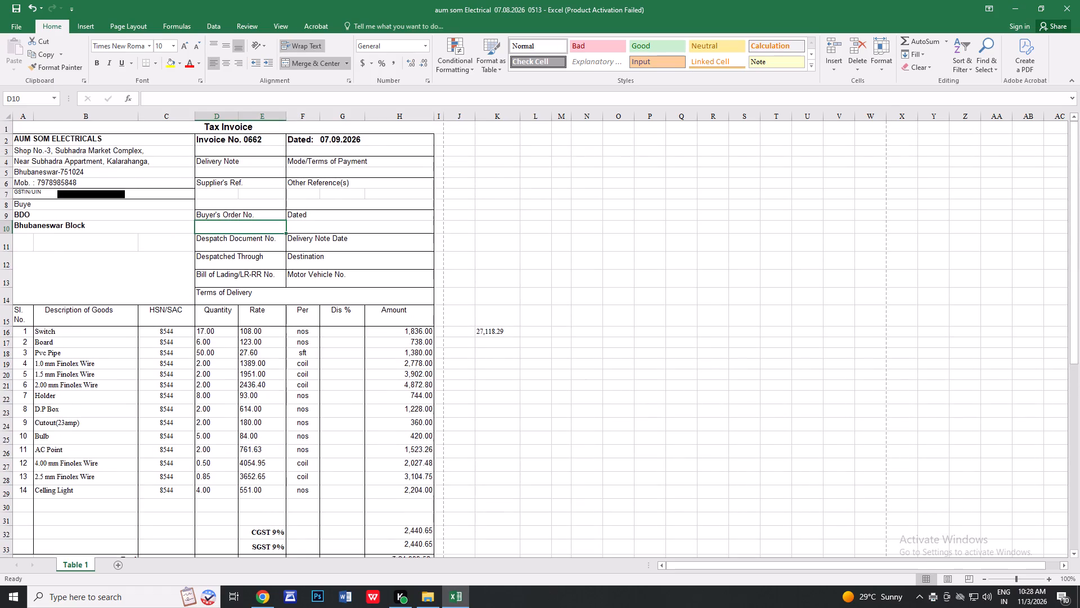
double_click(331, 140)
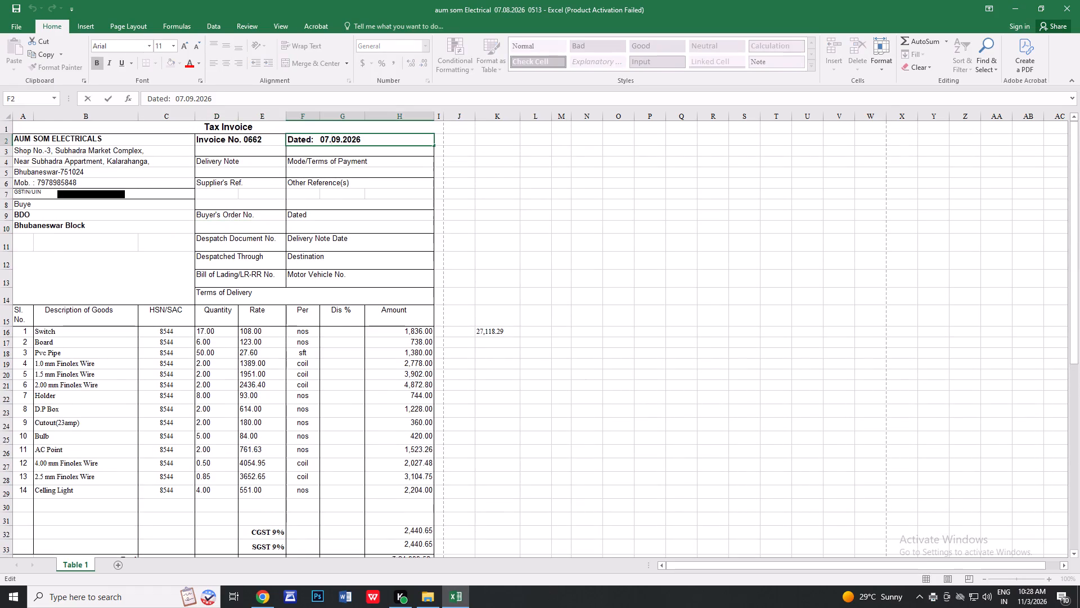
key("Left")
key("BackSpace")
key("8")
left_click(535, 196)
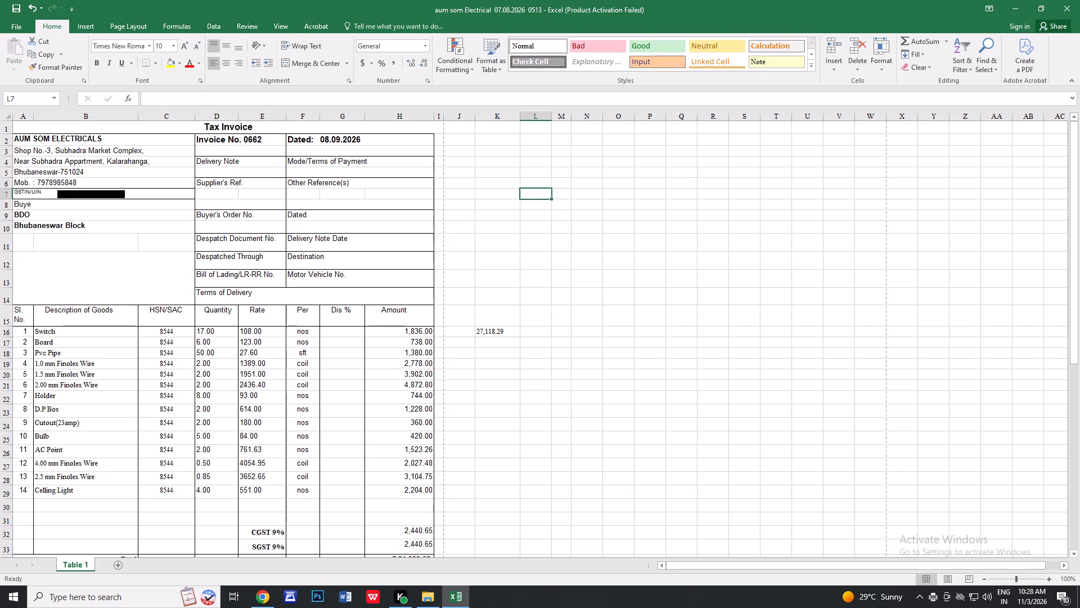
Change the invoice number in the header to 0667.
left_click(265, 139)
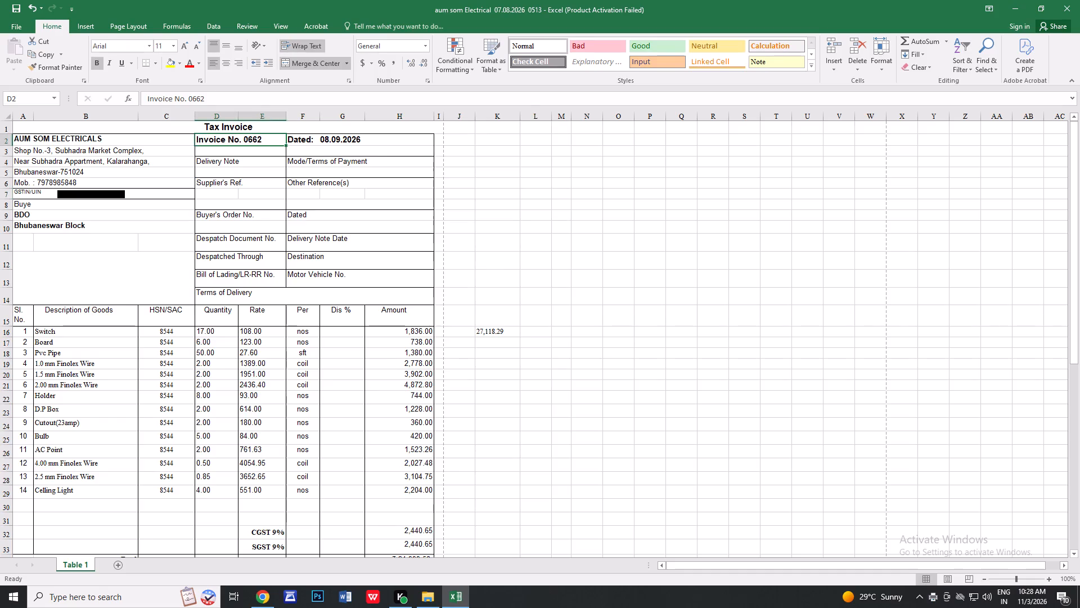
double_click(265, 139)
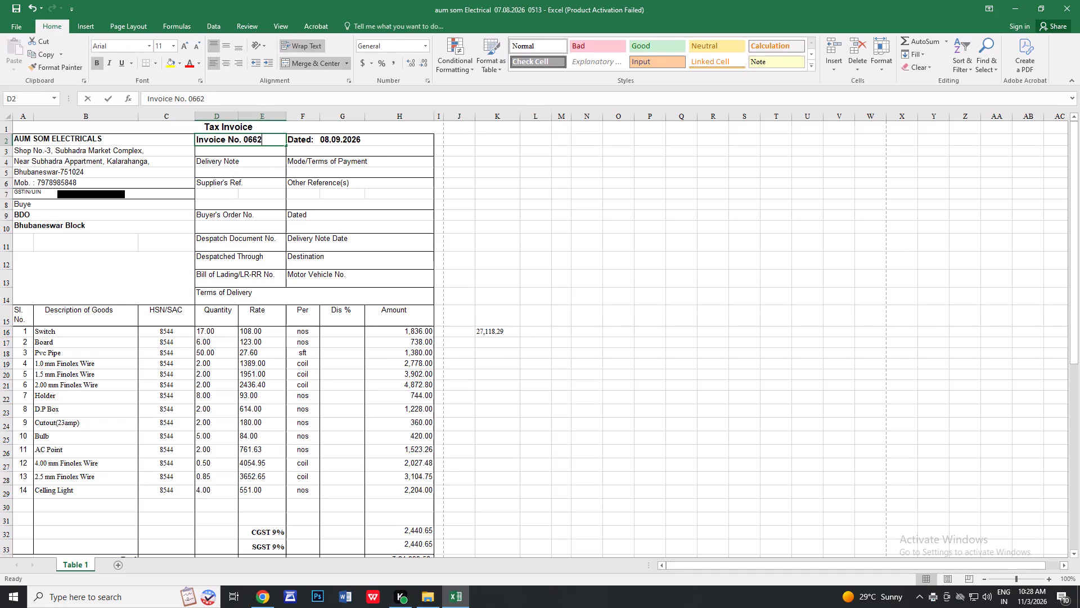
key("BackSpace")
key("7")
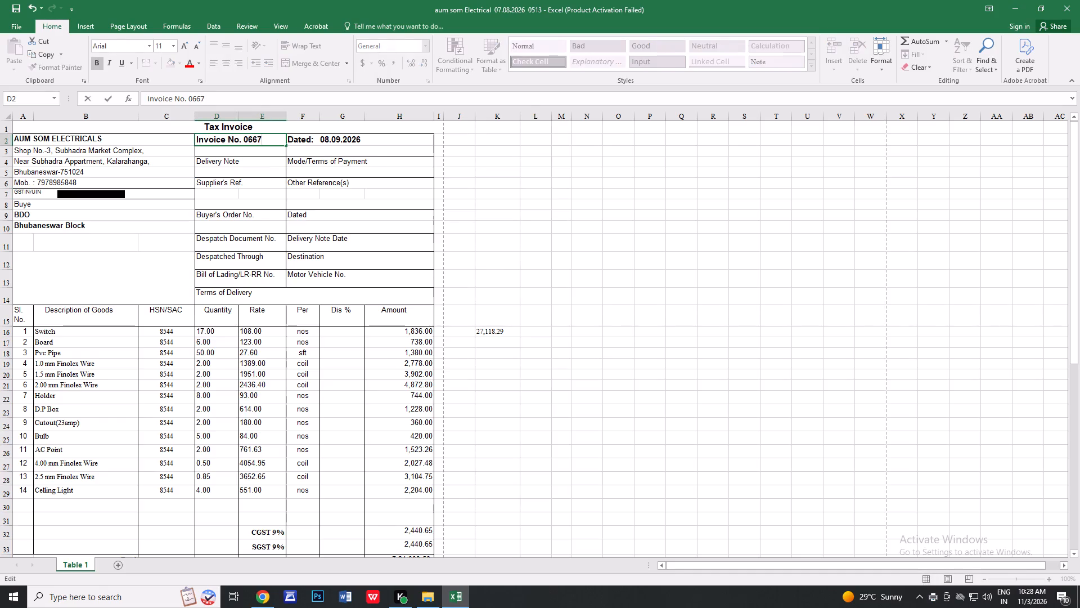
left_click(499, 217)
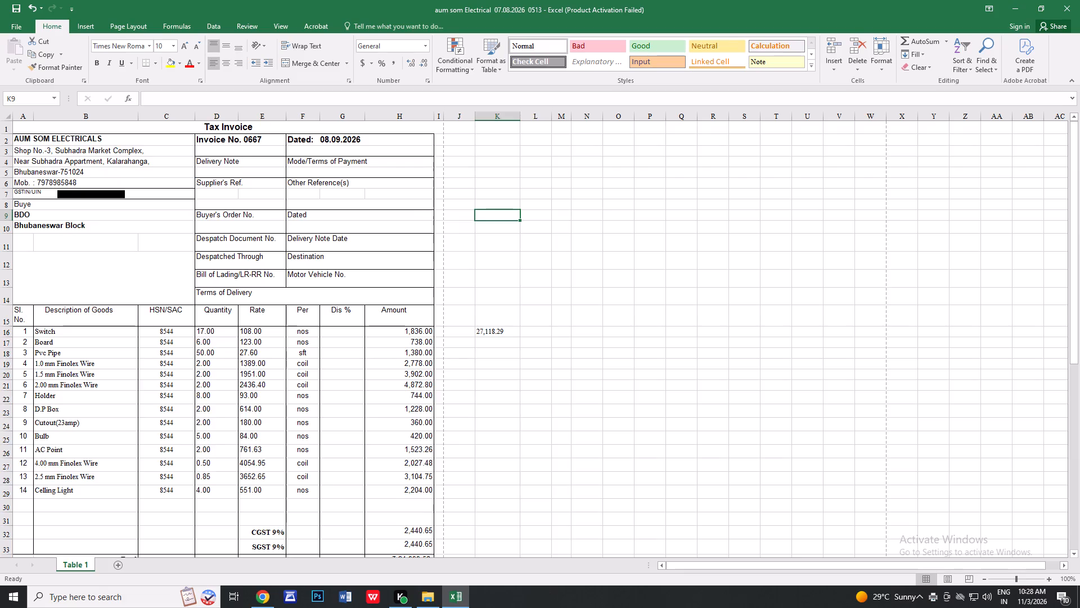
Print page 1 of the 0667 invoice on the EPSON L3250 Series printer.
key("ctrl+p")
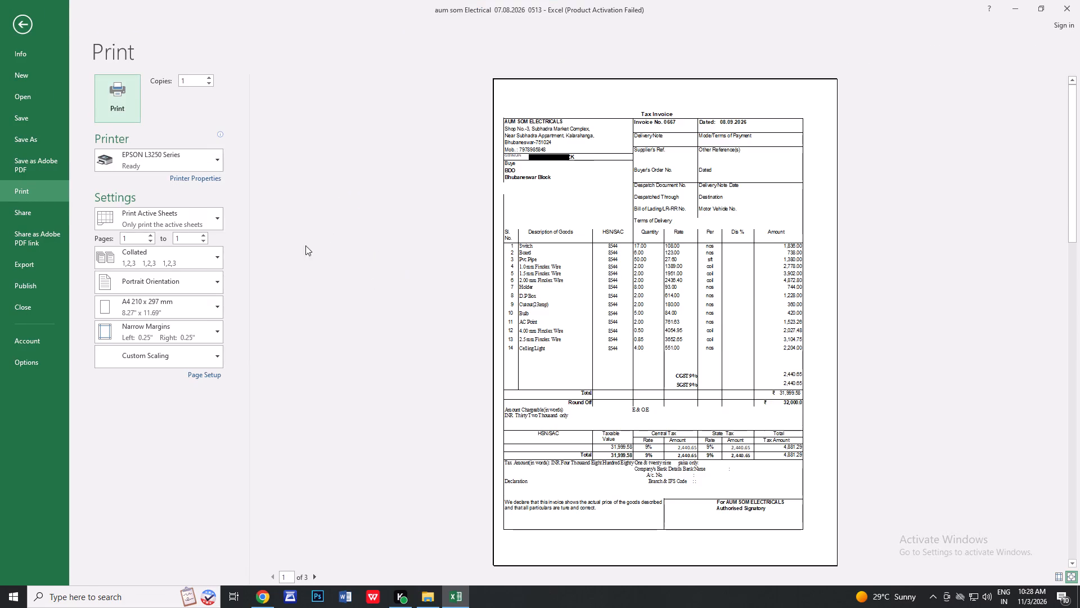
left_click(119, 111)
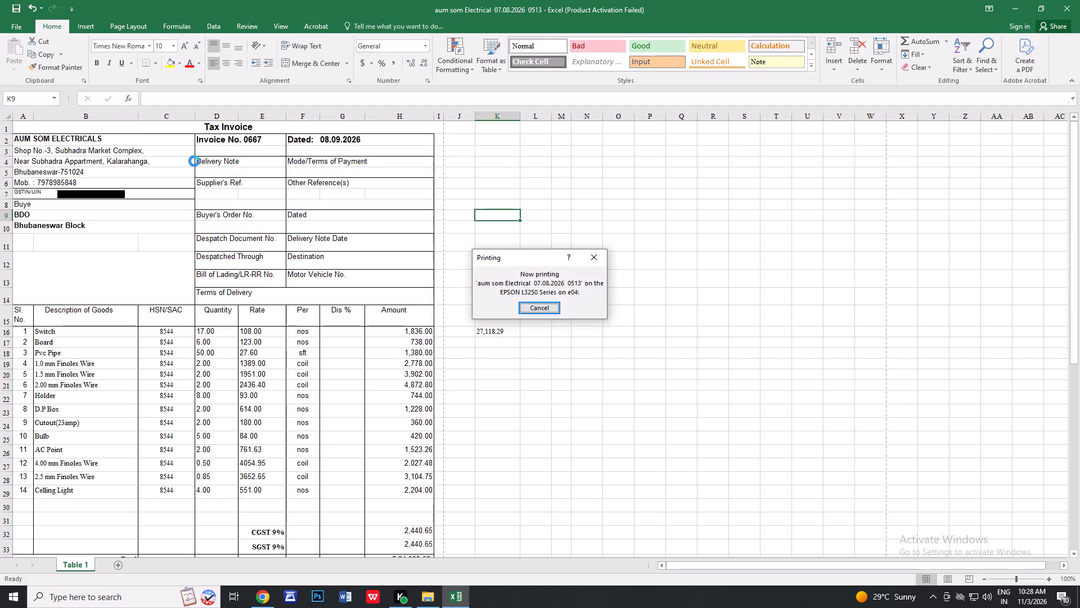
Change the date in the invoice header to 09.09.2026.
double_click(328, 142)
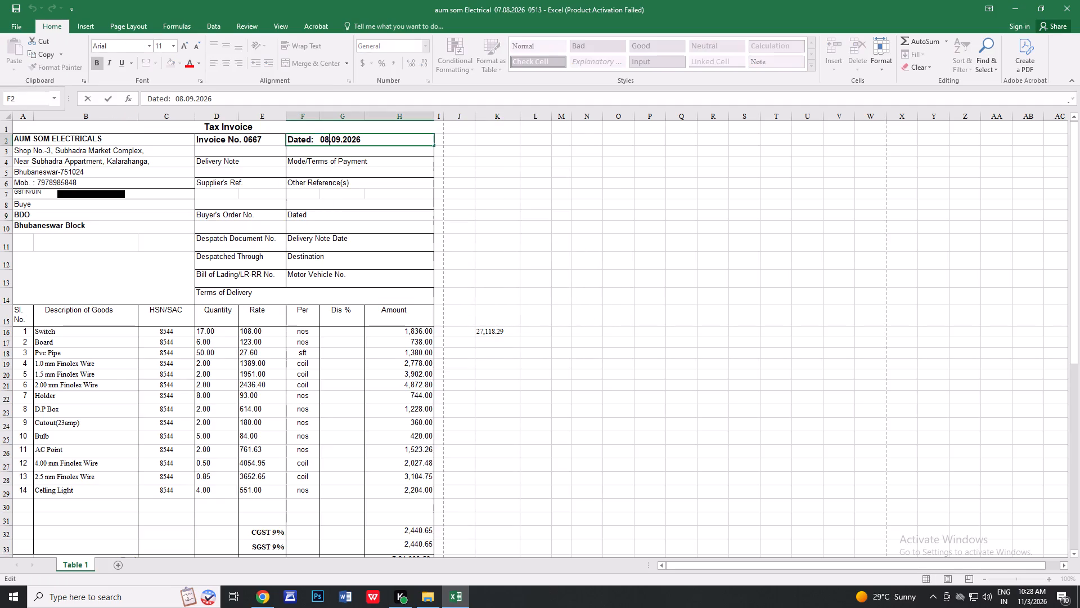
key("BackSpace")
key("9")
Change the invoice number in the header to 0672.
left_click(267, 137)
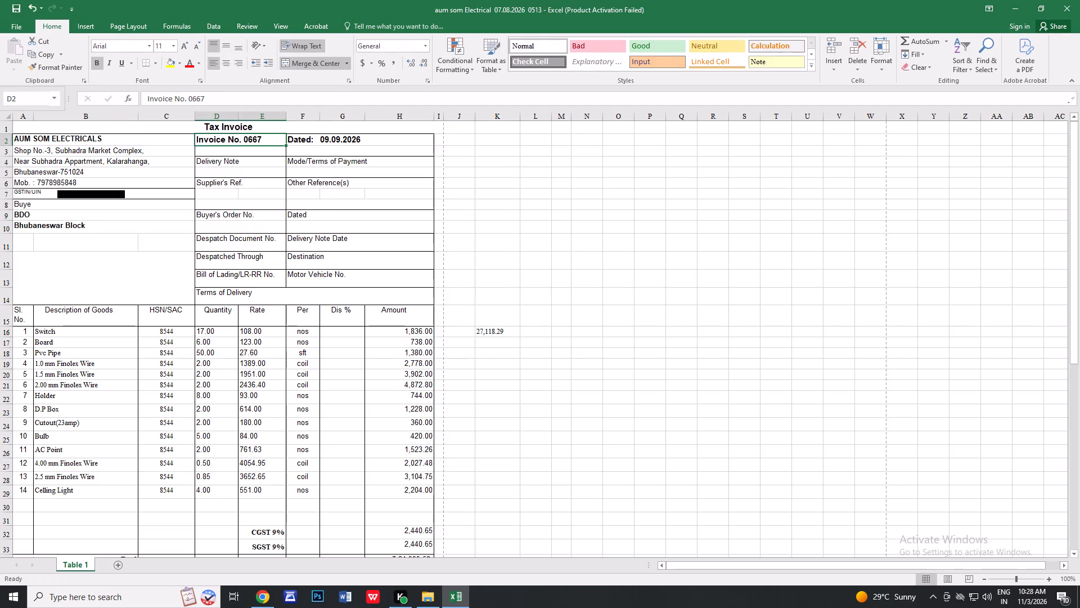
double_click(266, 140)
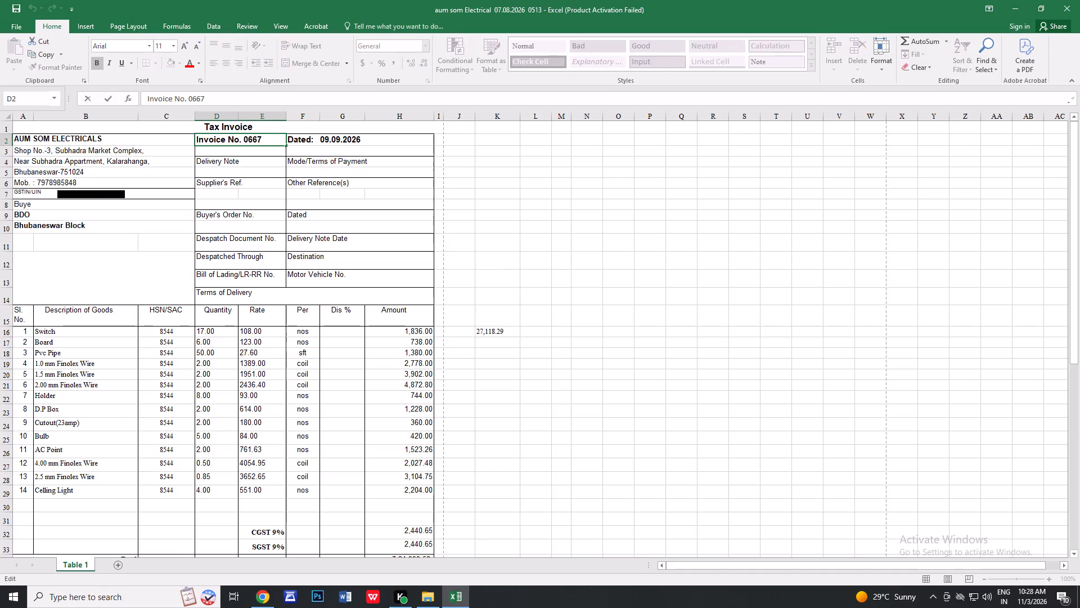
key("BackSpace")
key("BackSpace")
type("72")
left_click(582, 221)
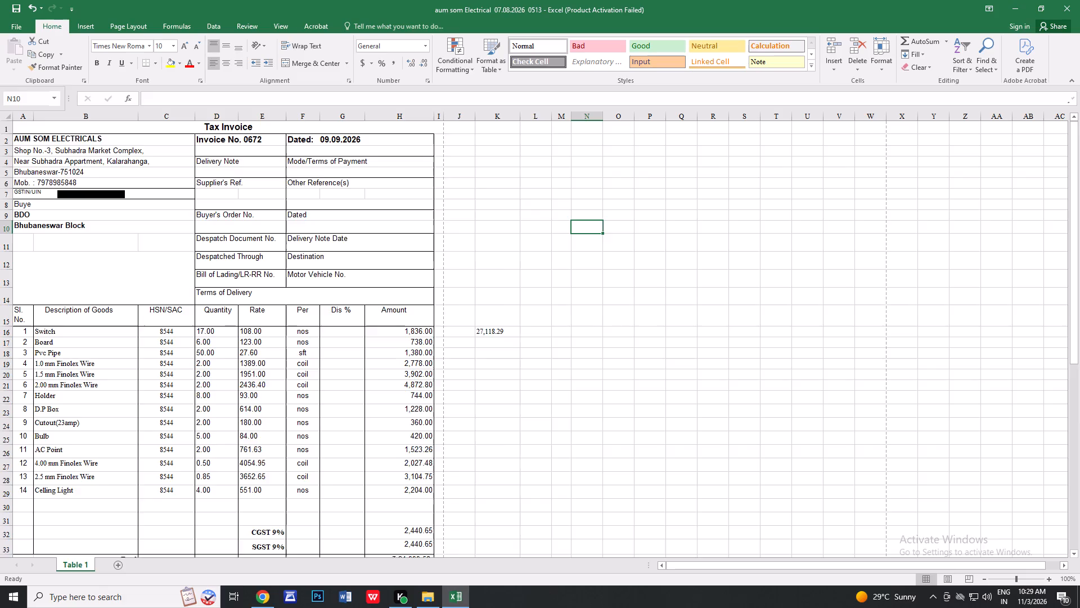
scroll(584, 223, "down", 2)
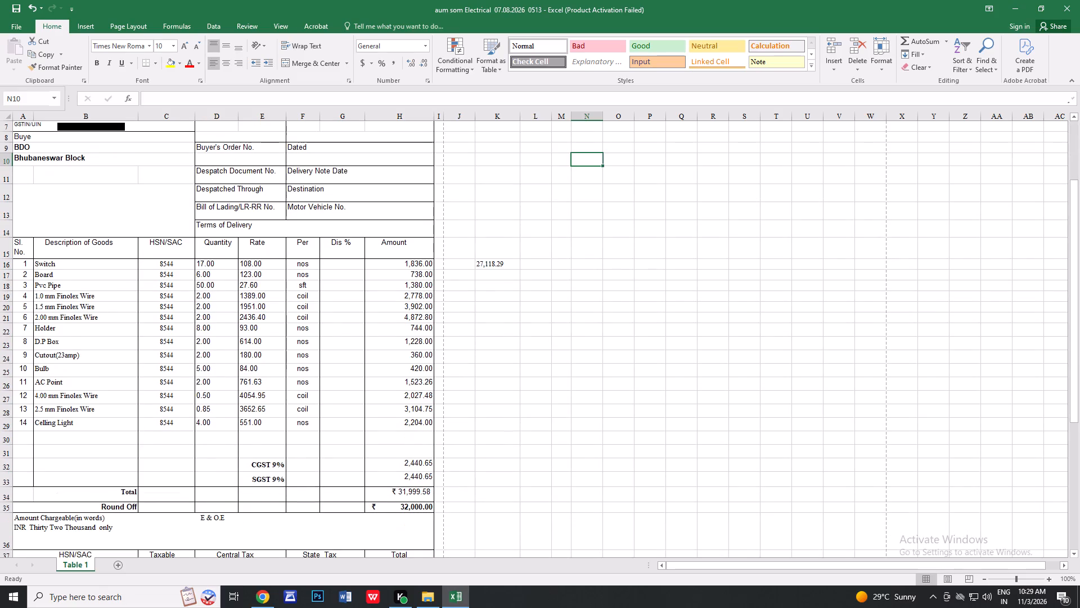
Print page 1 of the 0672 invoice dated 09.09.2026 on the EPSON L3250 Series printer.
scroll(584, 226, "down", 2)
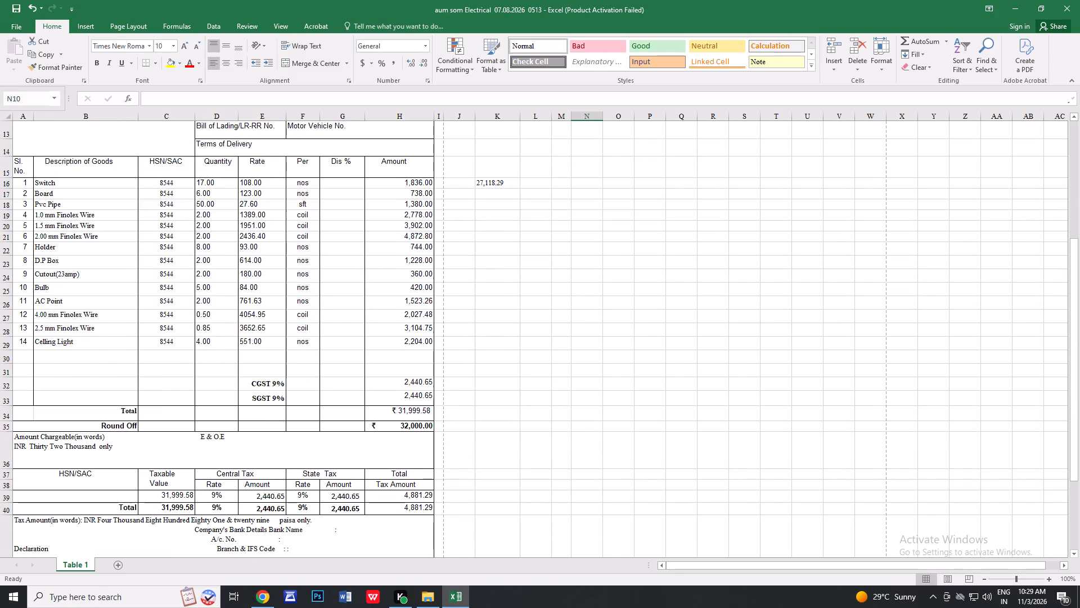
scroll(584, 229, "up", 2)
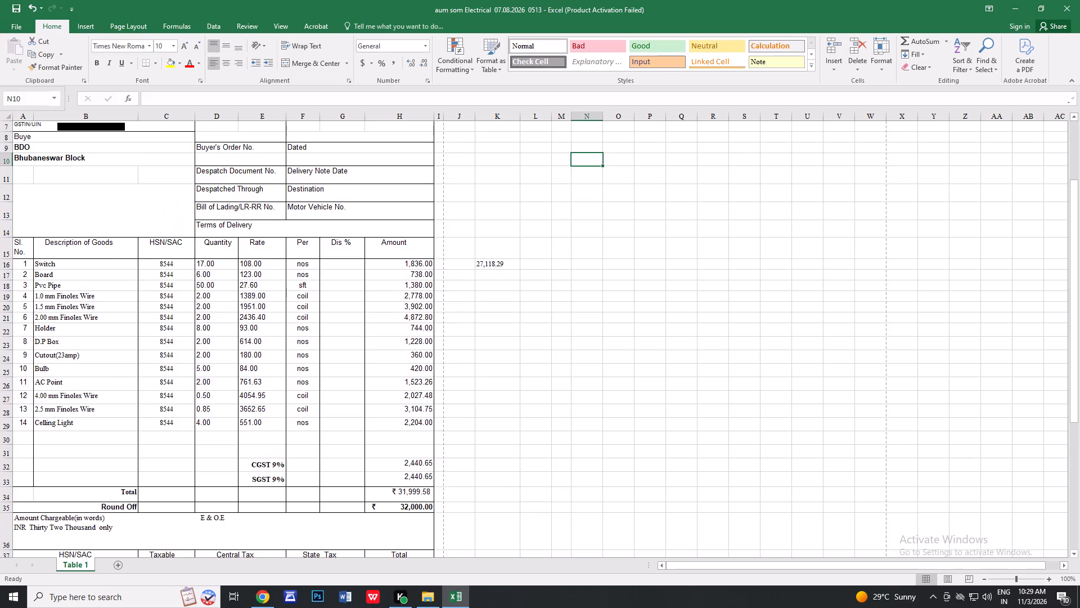
scroll(584, 229, "down", 2)
scroll(584, 229, "up", 3)
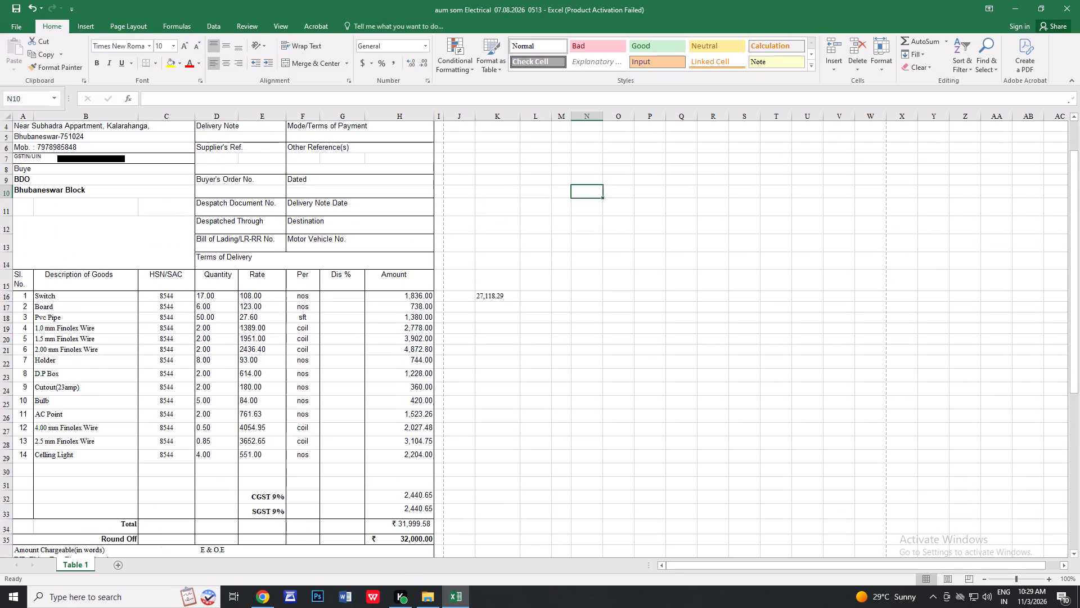
scroll(585, 234, "up", 4)
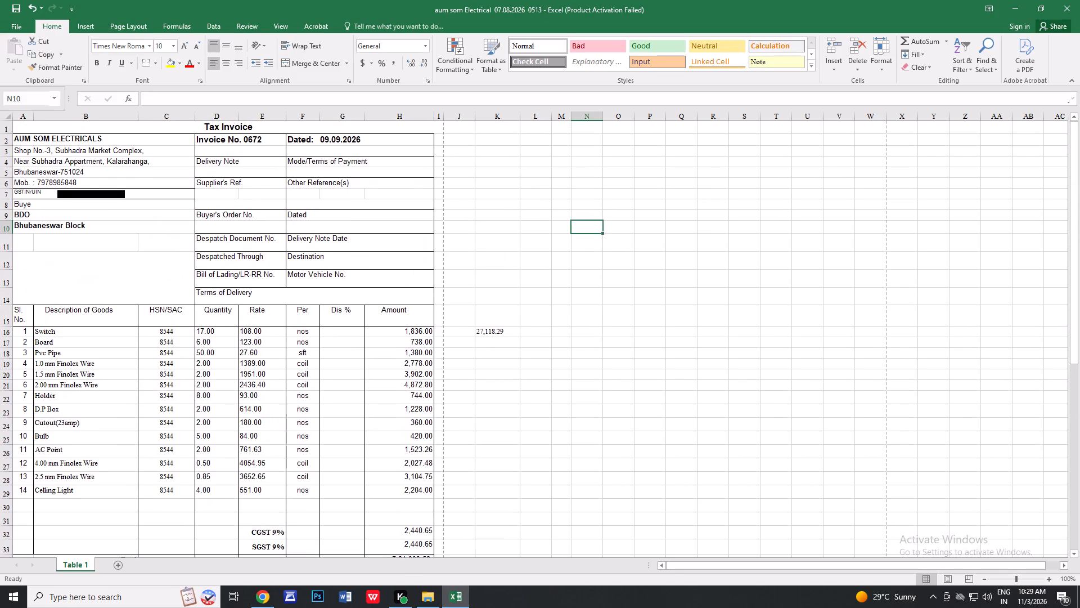
key("ctrl+p")
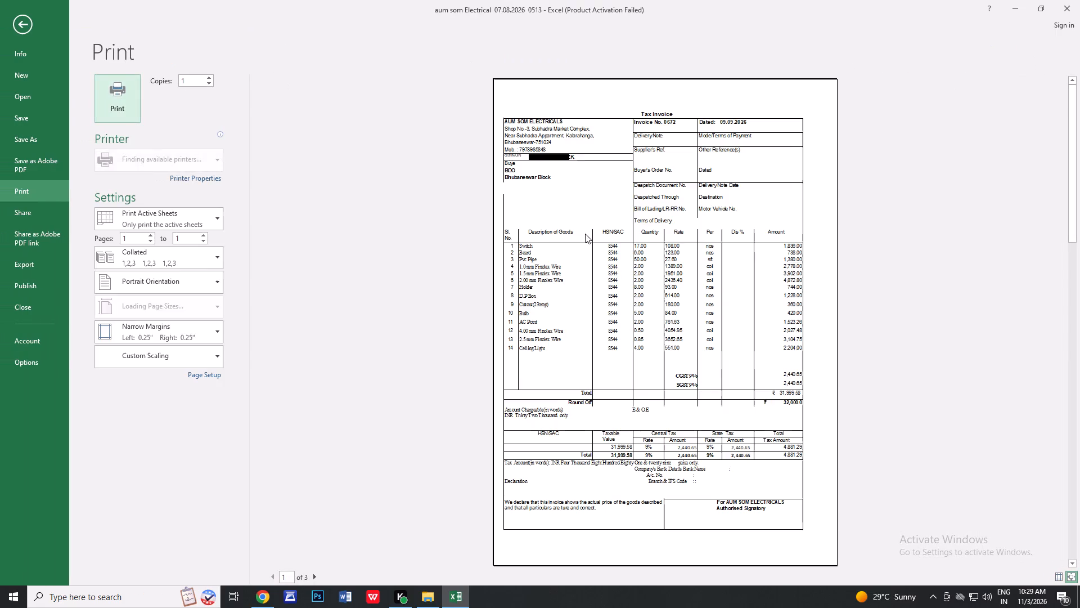
left_click(119, 101)
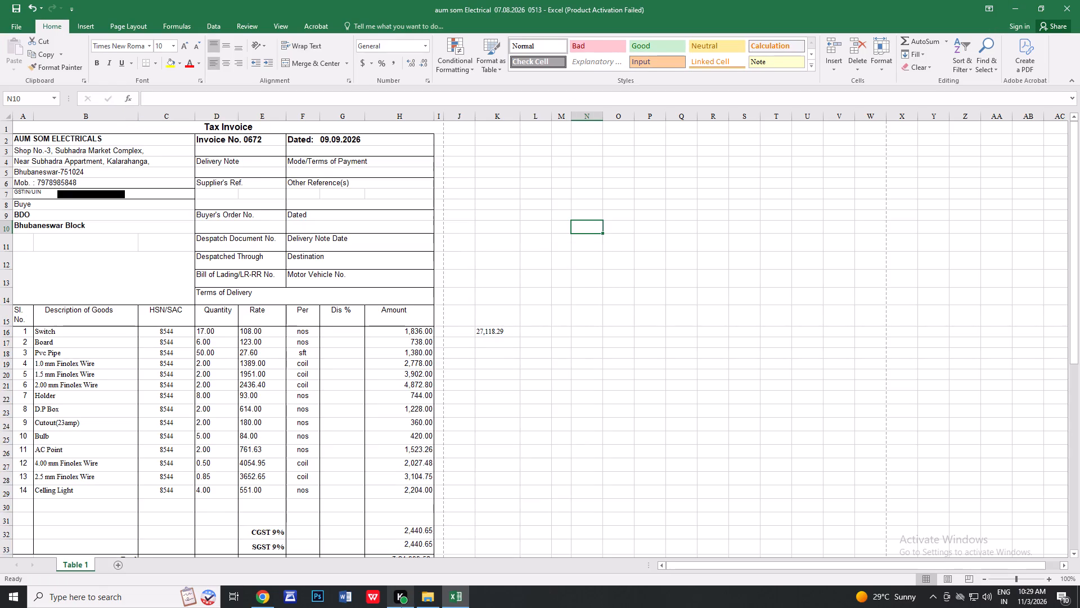
Open SWASTIM SANITARY 03.09.2026 0621 from the Bulu Bhaina folder in Excel, examine its header and items, and close it.
left_click(429, 597)
scroll(245, 413, "down", 3)
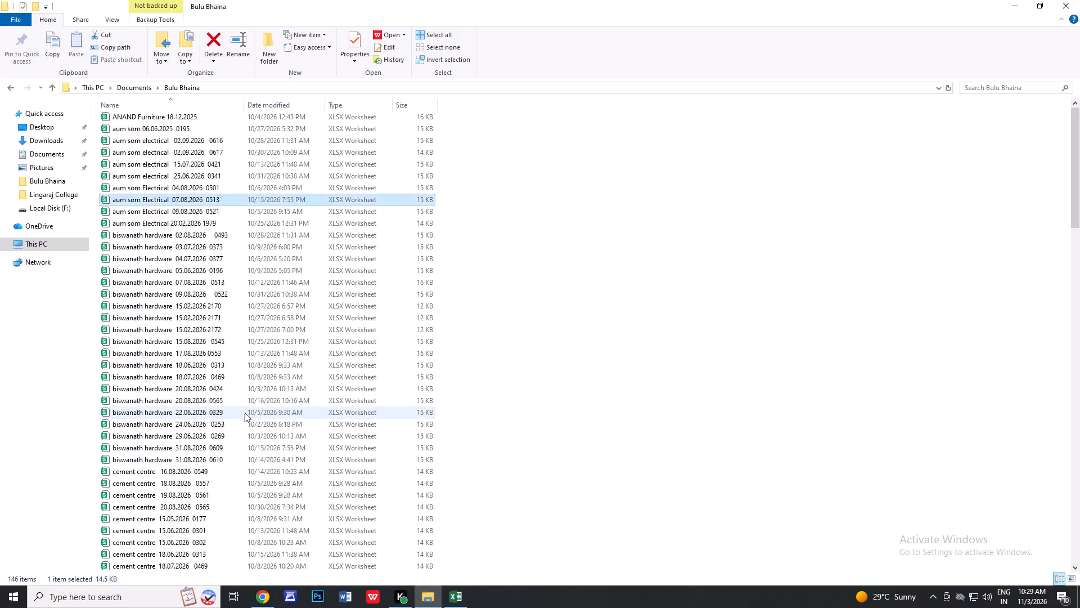
scroll(245, 413, "down", 17)
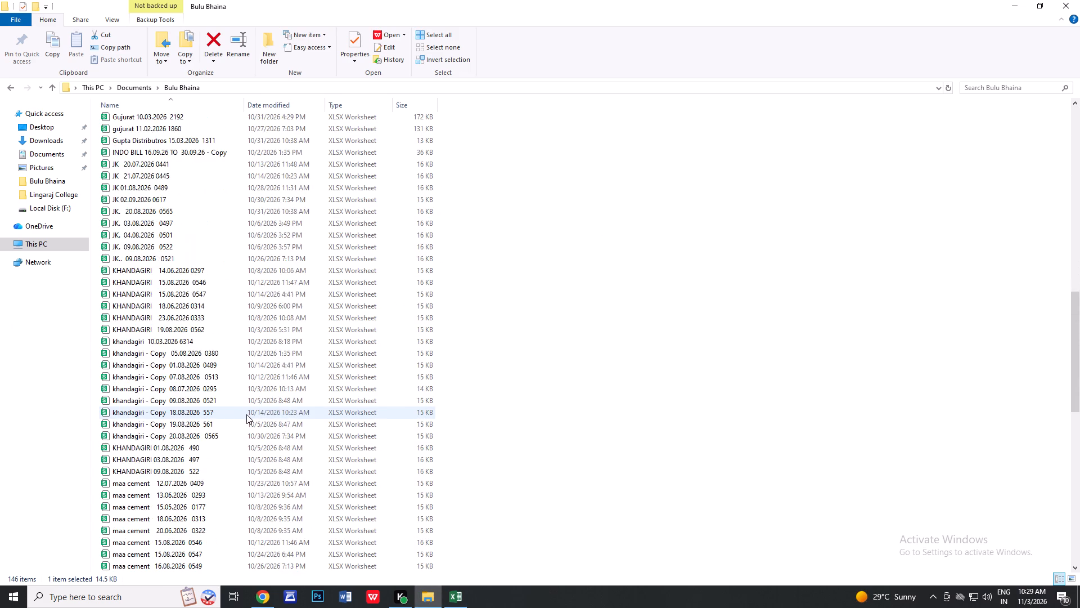
scroll(246, 414, "down", 13)
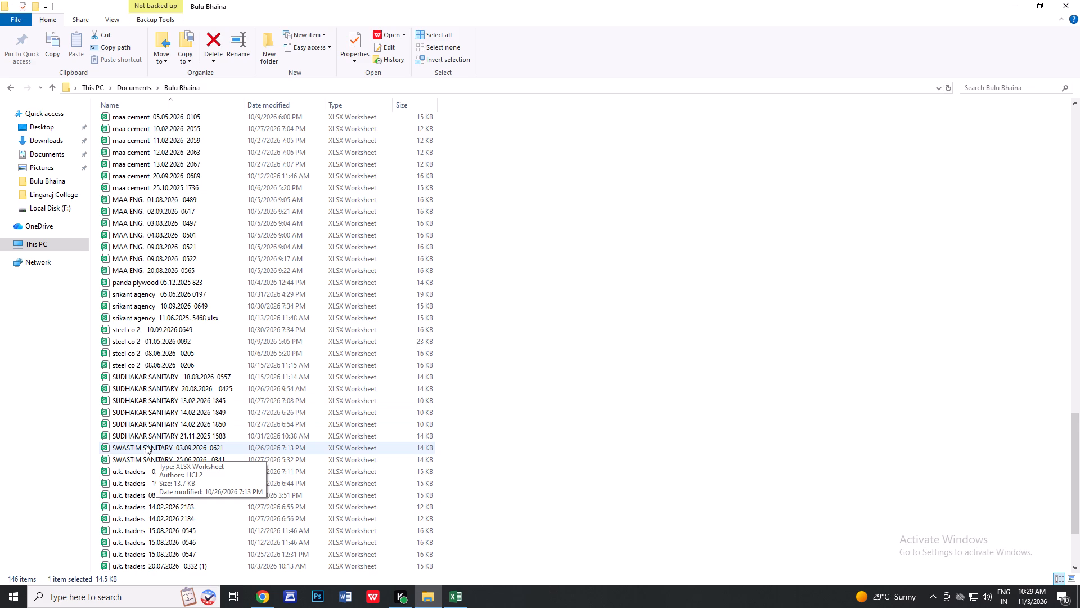
right_click(160, 449)
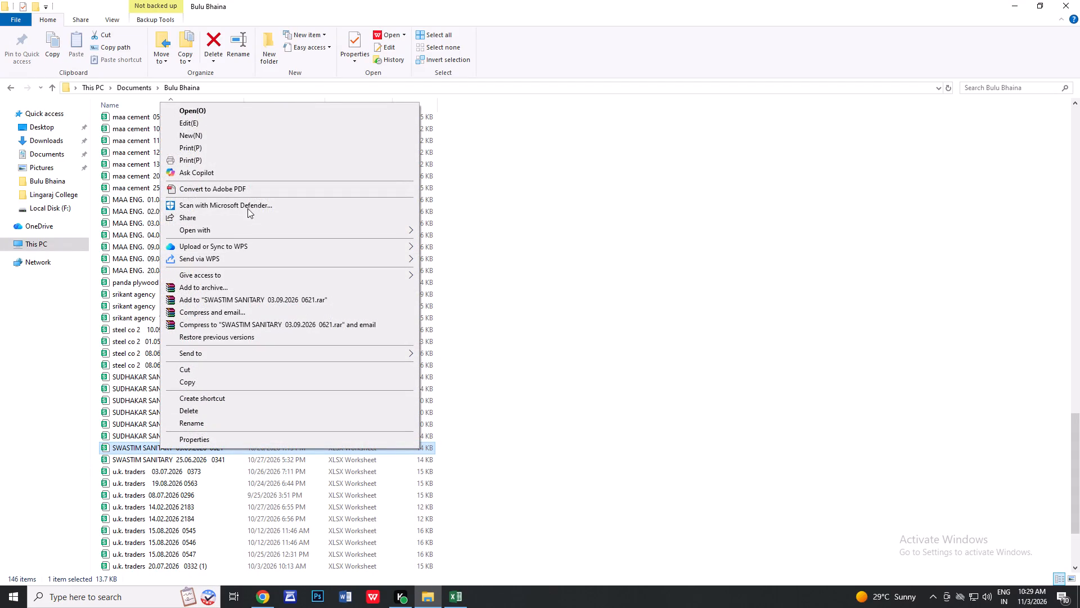
left_click(232, 230)
left_click(462, 229)
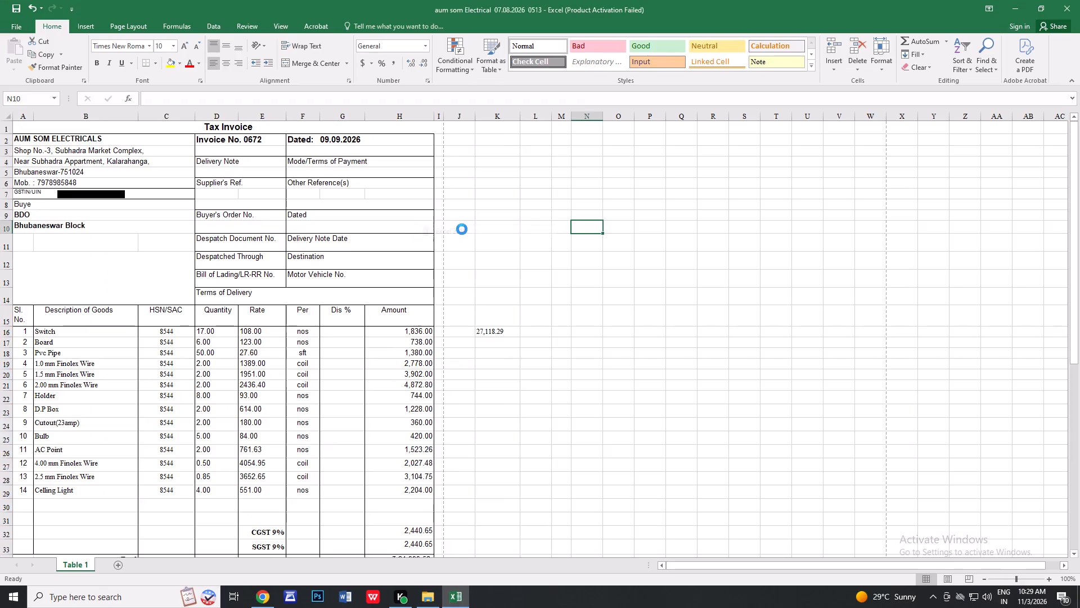
scroll(459, 299, "up", 17)
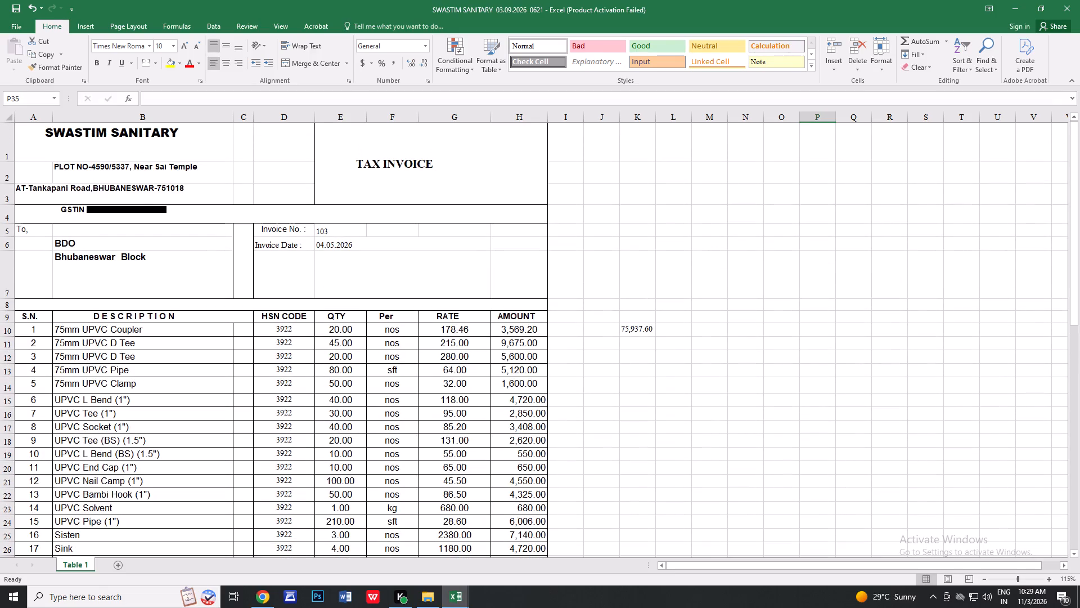
scroll(460, 301, "up", 7)
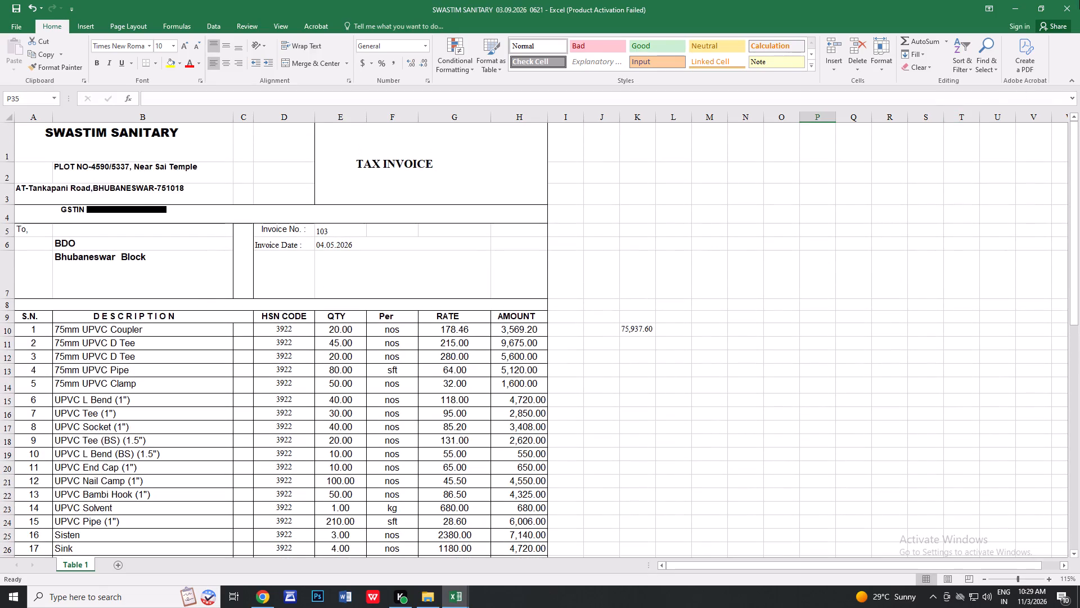
left_click(1079, 0)
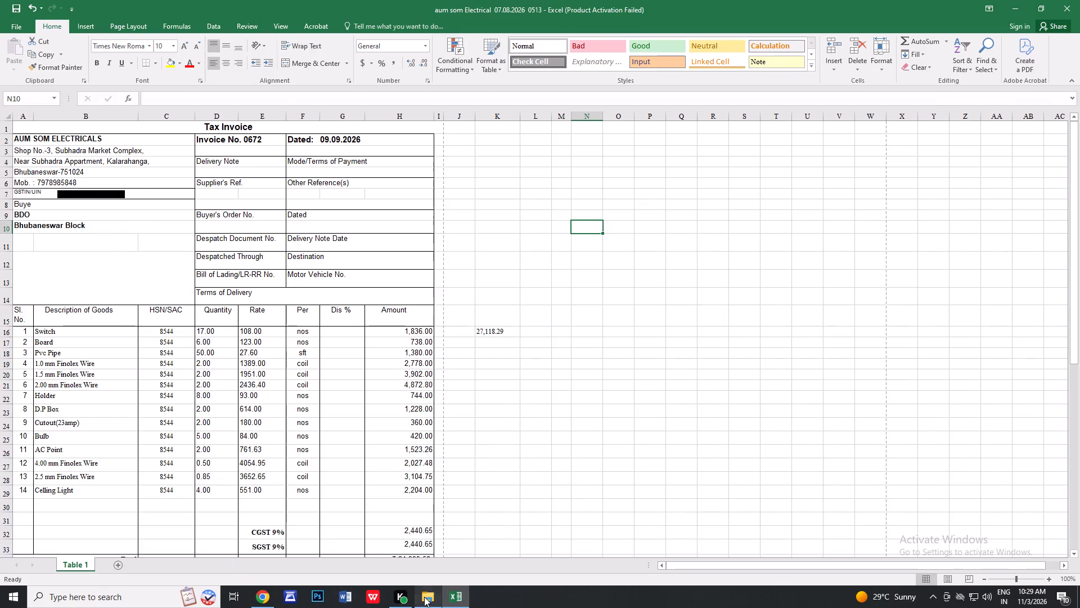
Open SWASTIM SANITARY 25.06.2026 0341 from the Bulu Bhaina folder in Excel 2016, examine its invoice header and items, and close it.
left_click(424, 597)
right_click(147, 460)
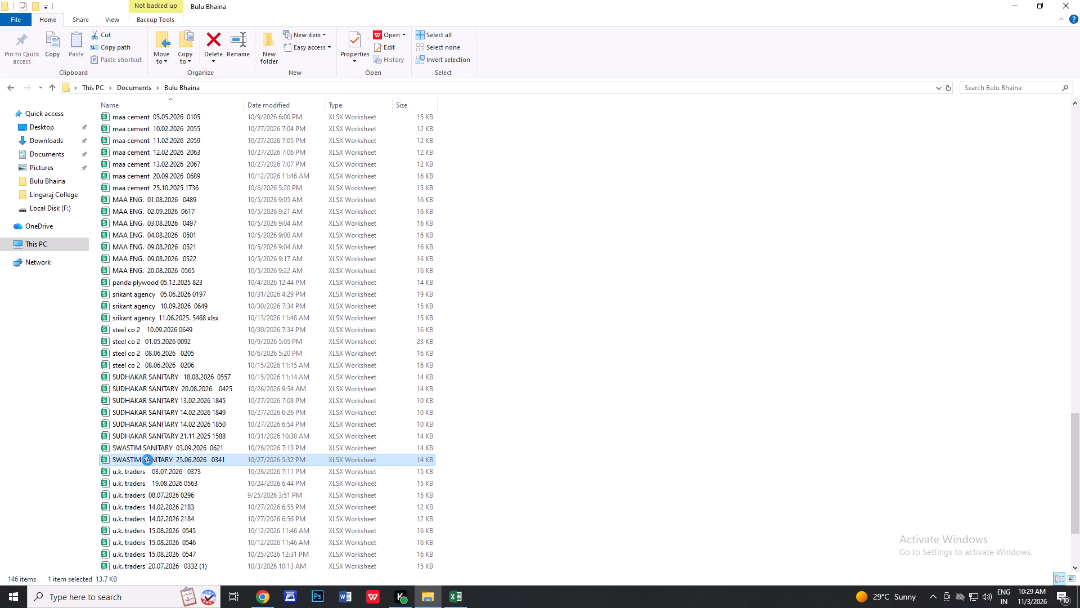
right_click(151, 459)
left_click(211, 240)
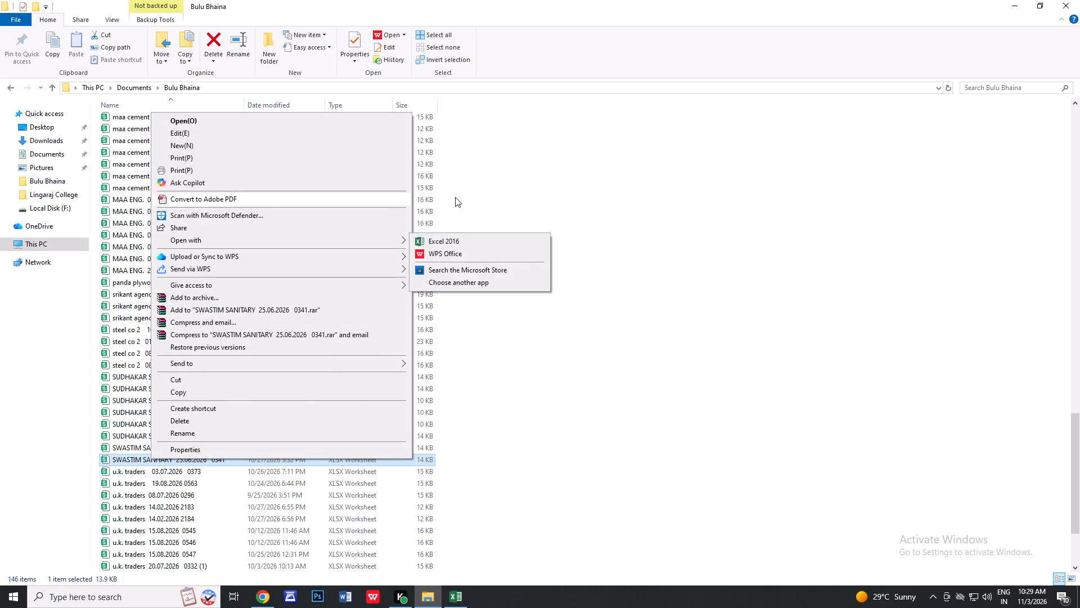
left_click(385, 240)
left_click(417, 239)
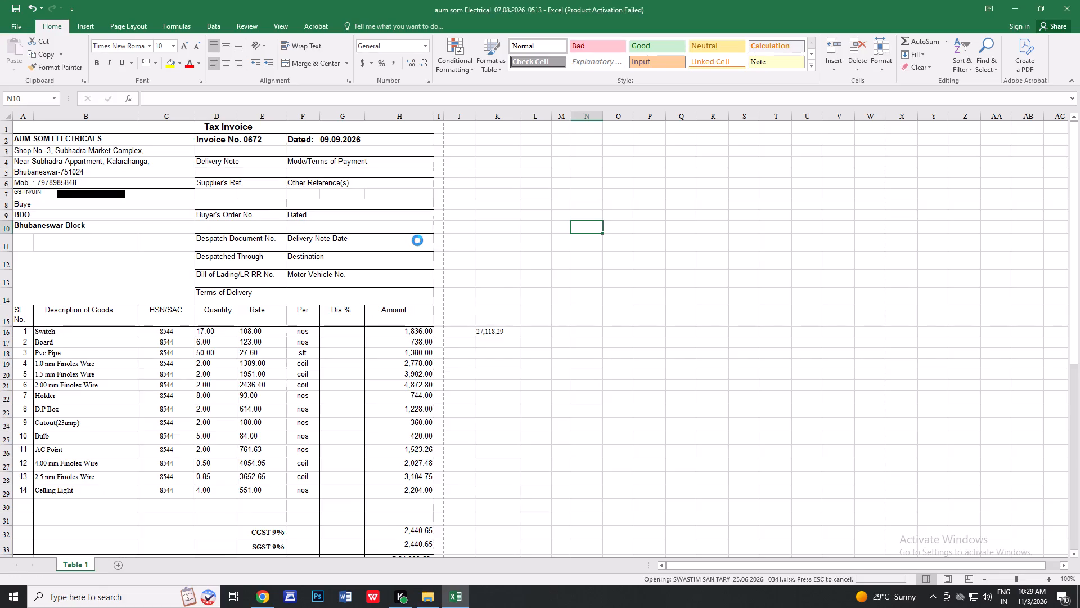
scroll(458, 309, "up", 11)
left_click(759, 271)
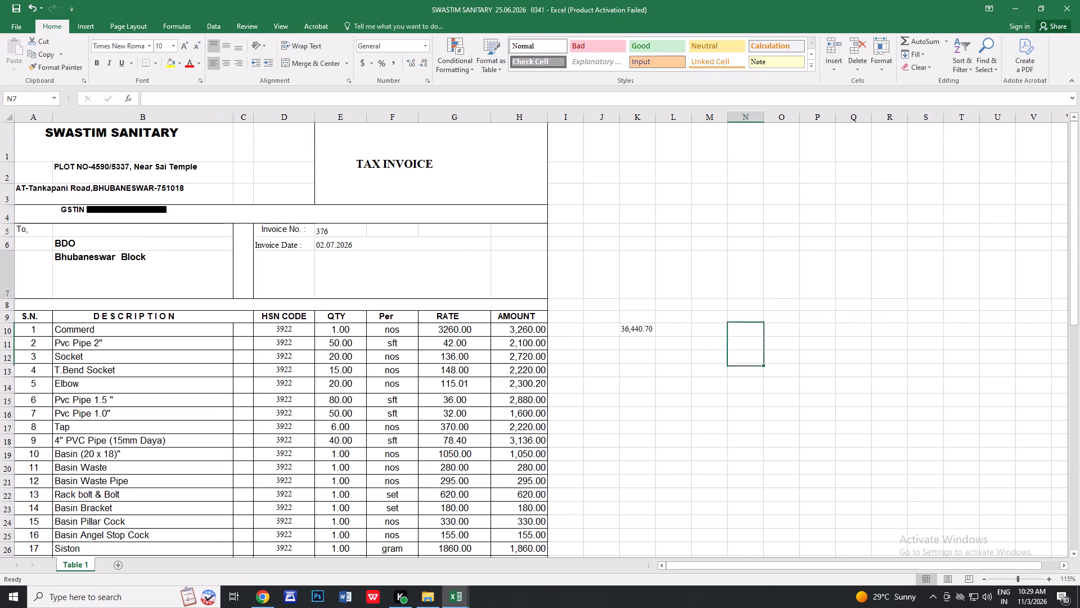
scroll(760, 271, "up", 8)
left_click(1072, 0)
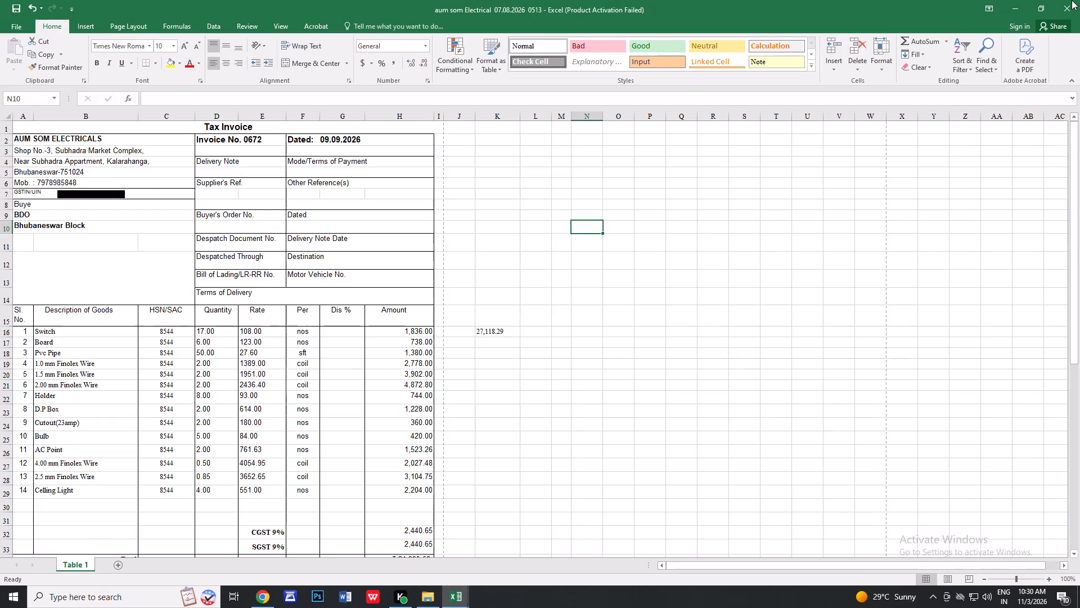
Open SUDHAKAR SANITARY 18.08.2026 0557 from the Bulu Bhaina folder with editing enabled, examine its items and totals, and close it.
left_click(429, 596)
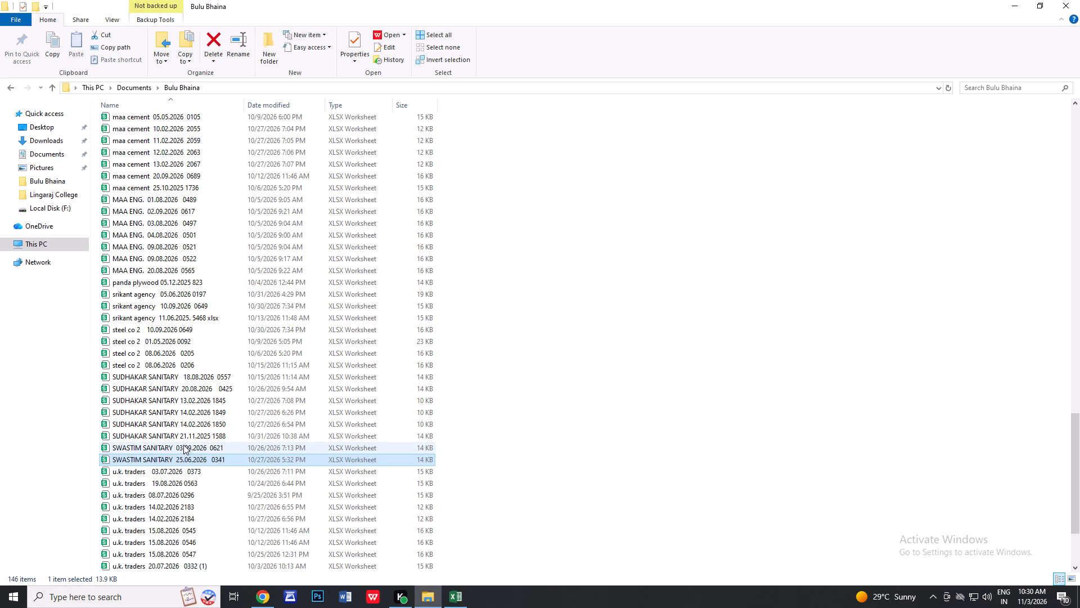
right_click(201, 379)
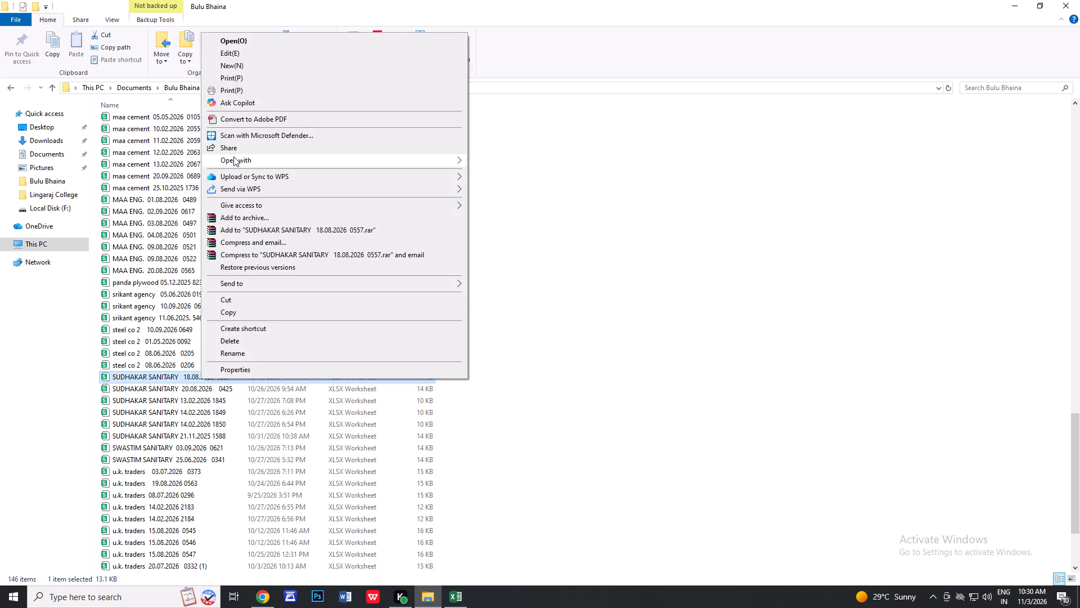
left_click(233, 157)
left_click(481, 158)
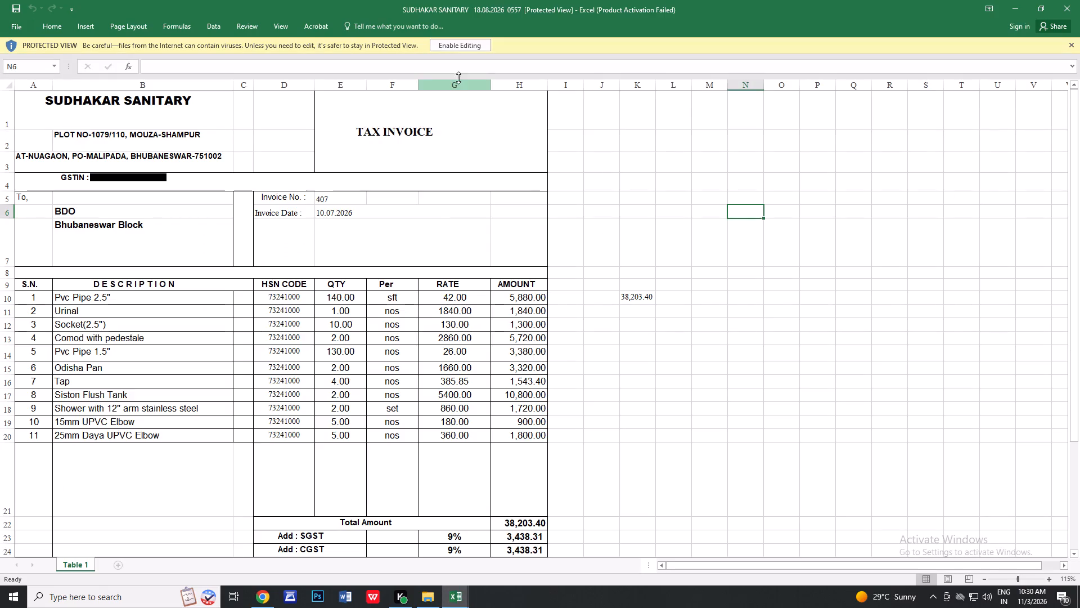
left_click(456, 43)
scroll(525, 277, "down", 4)
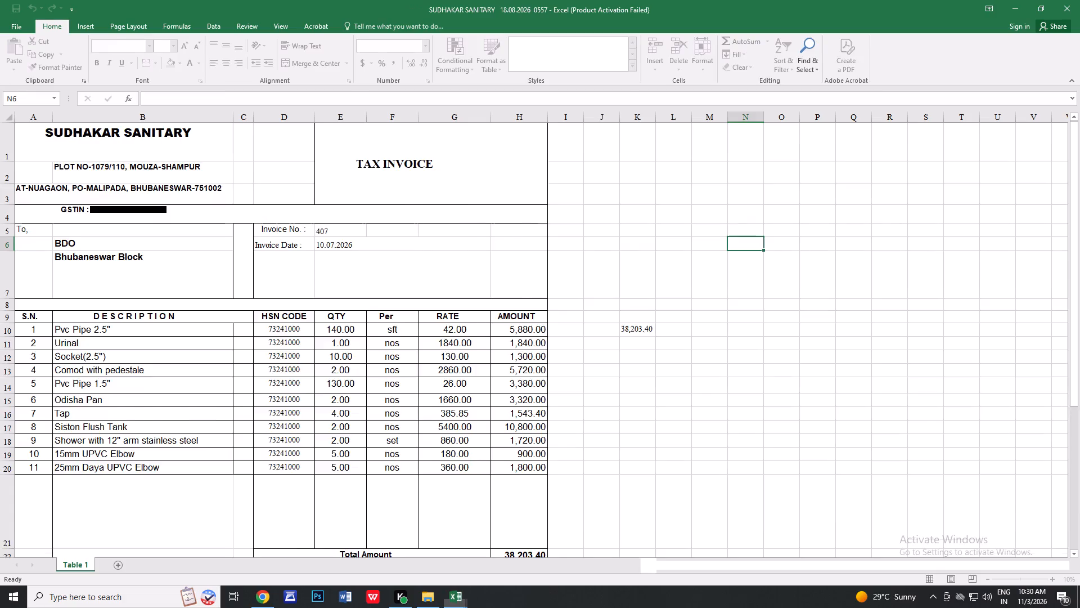
scroll(525, 280, "down", 3)
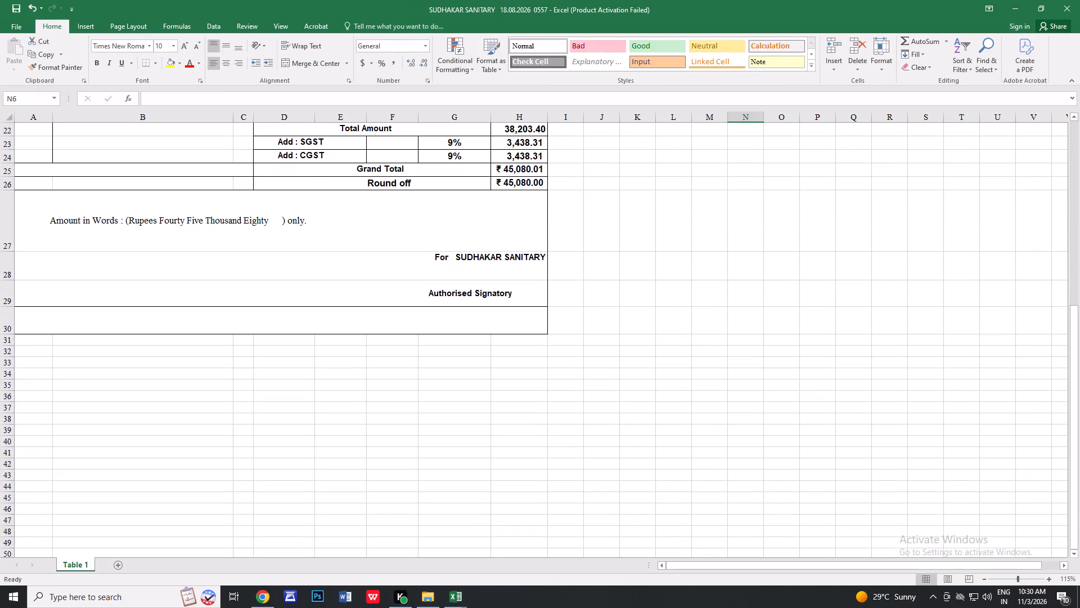
scroll(647, 275, "up", 3)
scroll(586, 337, "up", 4)
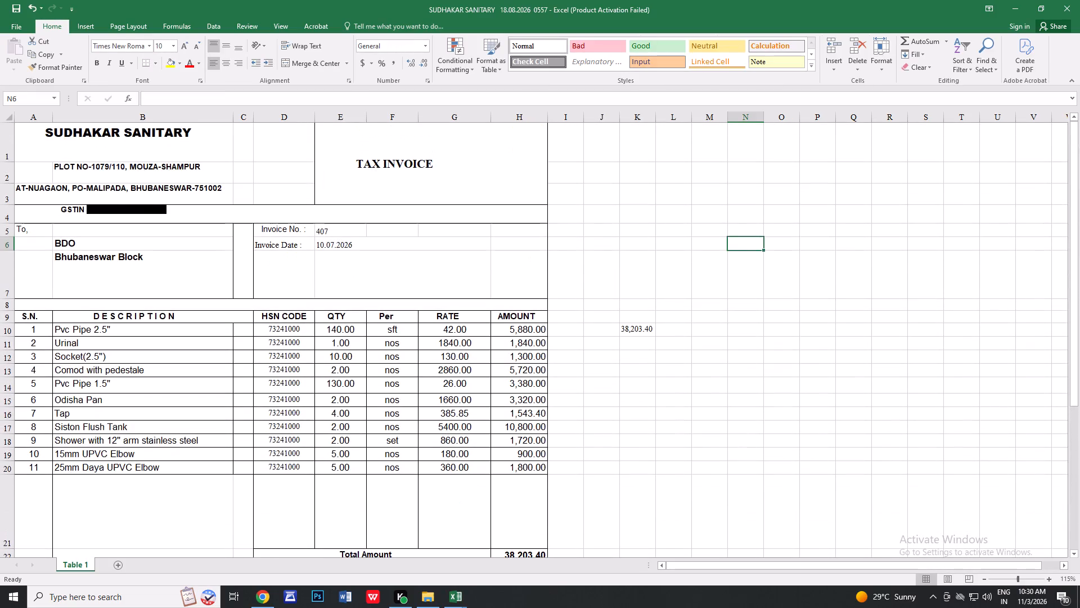
scroll(592, 332, "up", 2)
left_click(1079, 0)
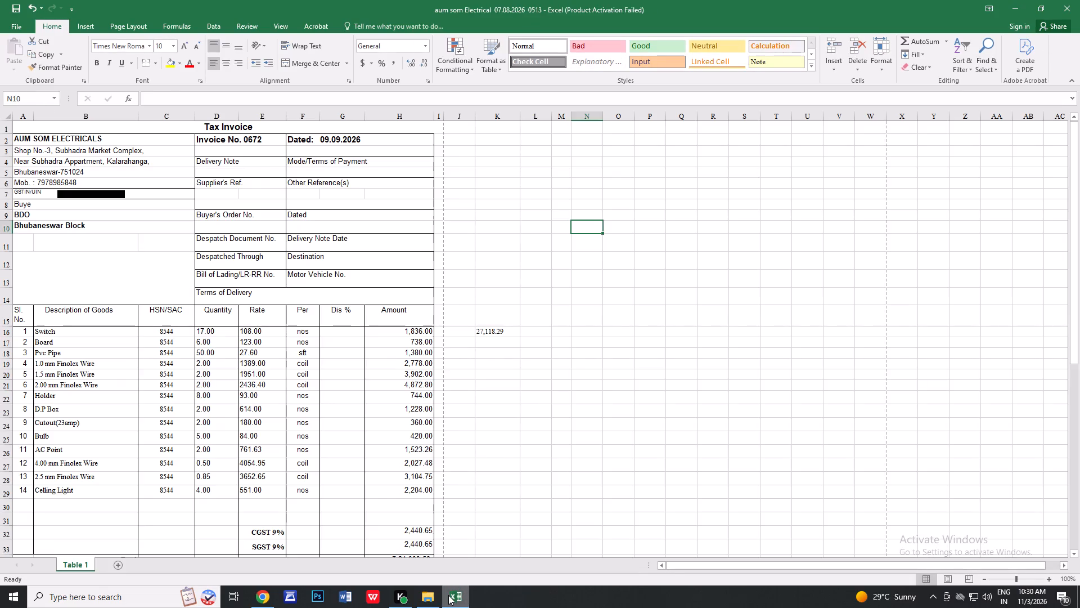
Reopen SWASTIM SANITARY 25.06.2026 0341 from the Bulu Bhaina folder in Excel 2016, examine its items and totals, and close it.
left_click(434, 594)
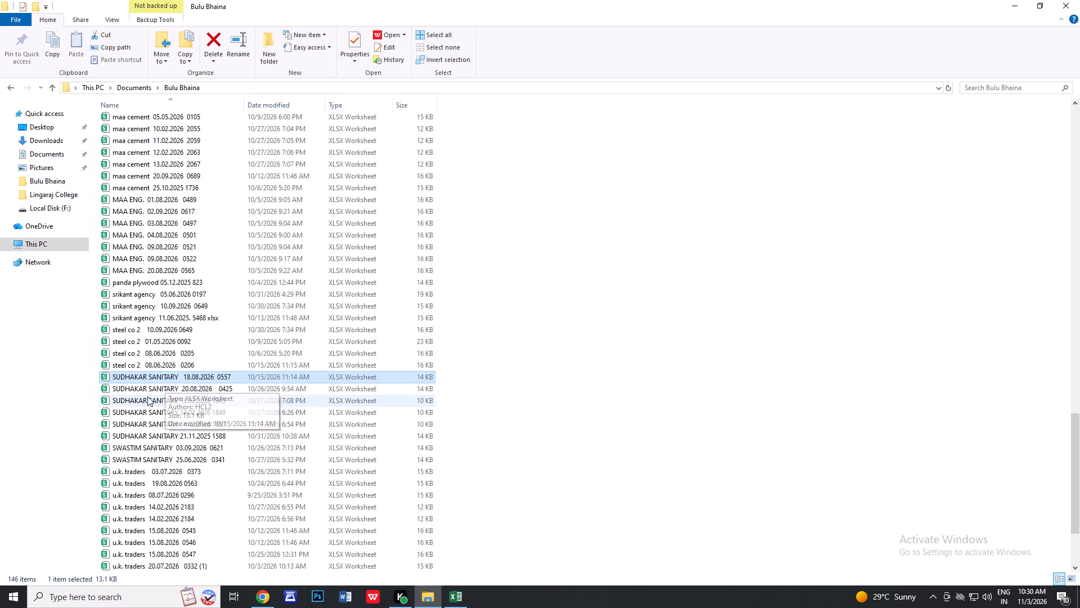
right_click(151, 459)
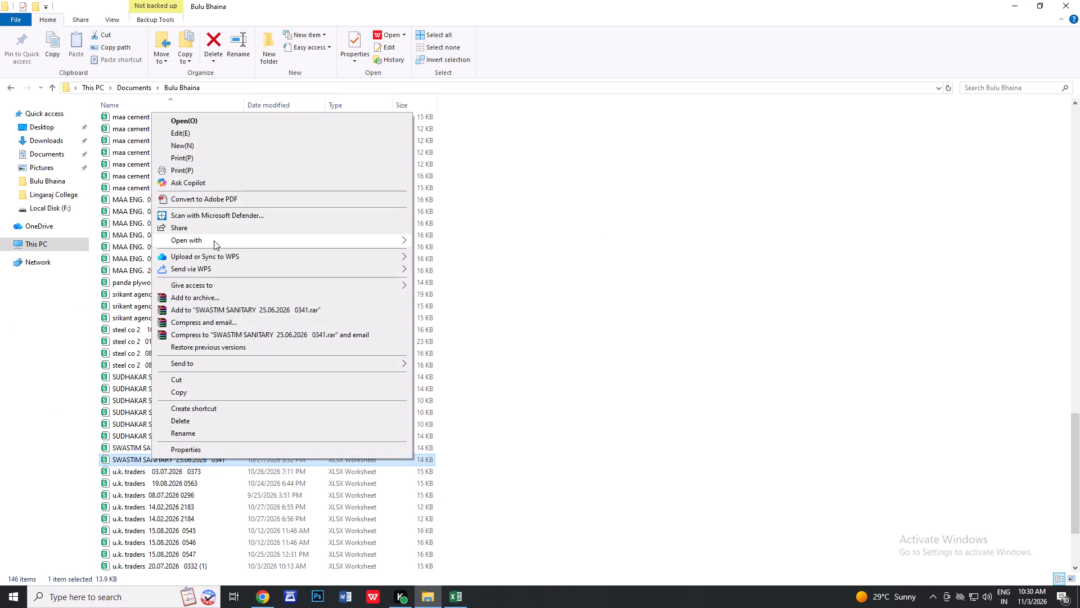
left_click(214, 240)
left_click(439, 242)
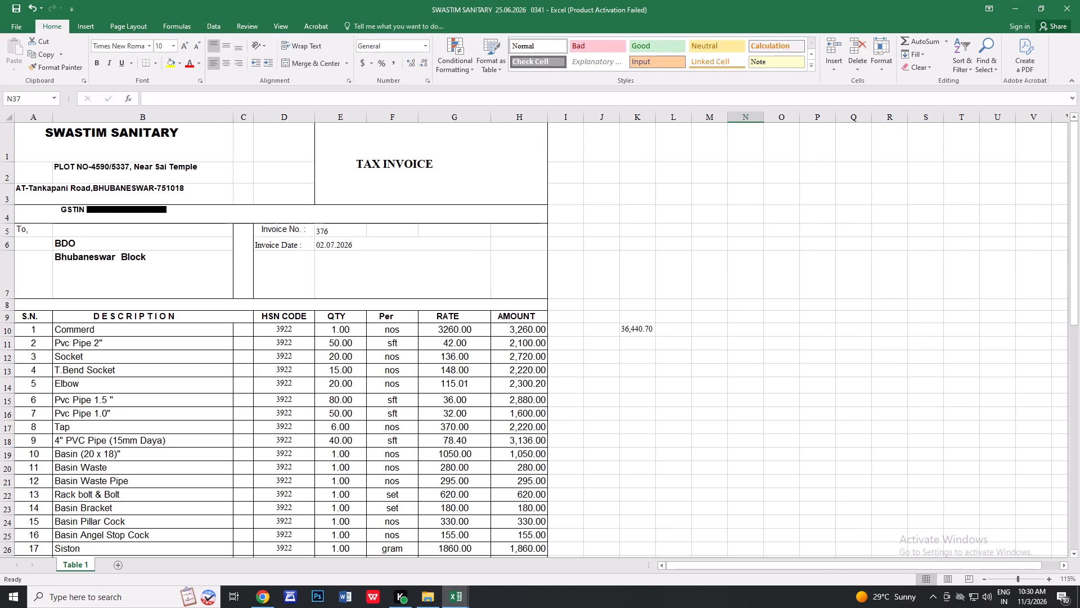
scroll(633, 315, "up", 6)
left_click(686, 251)
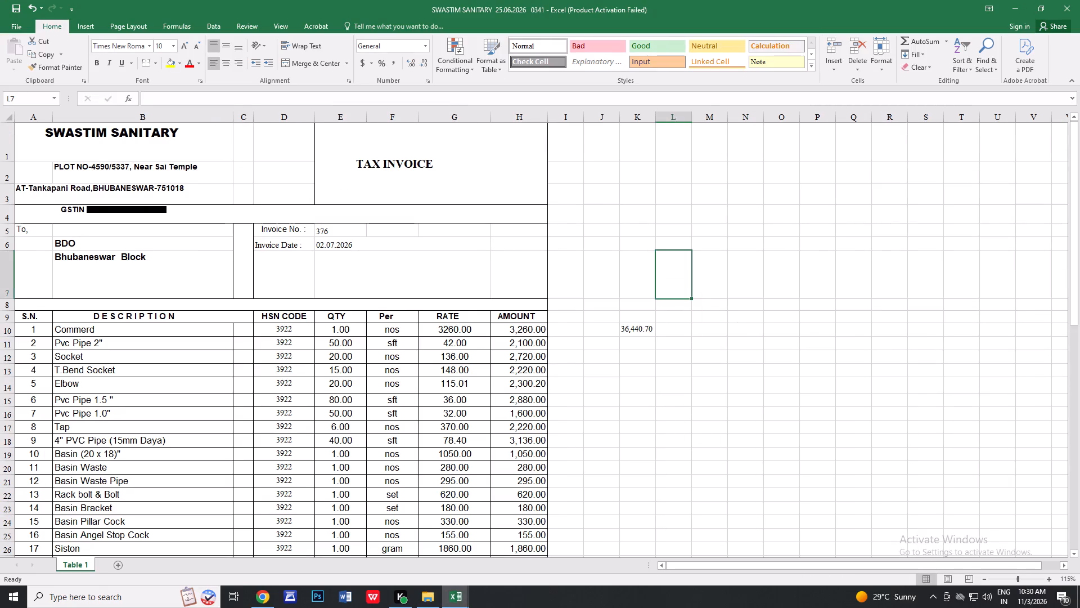
scroll(686, 251, "up", 4)
scroll(686, 251, "down", 6)
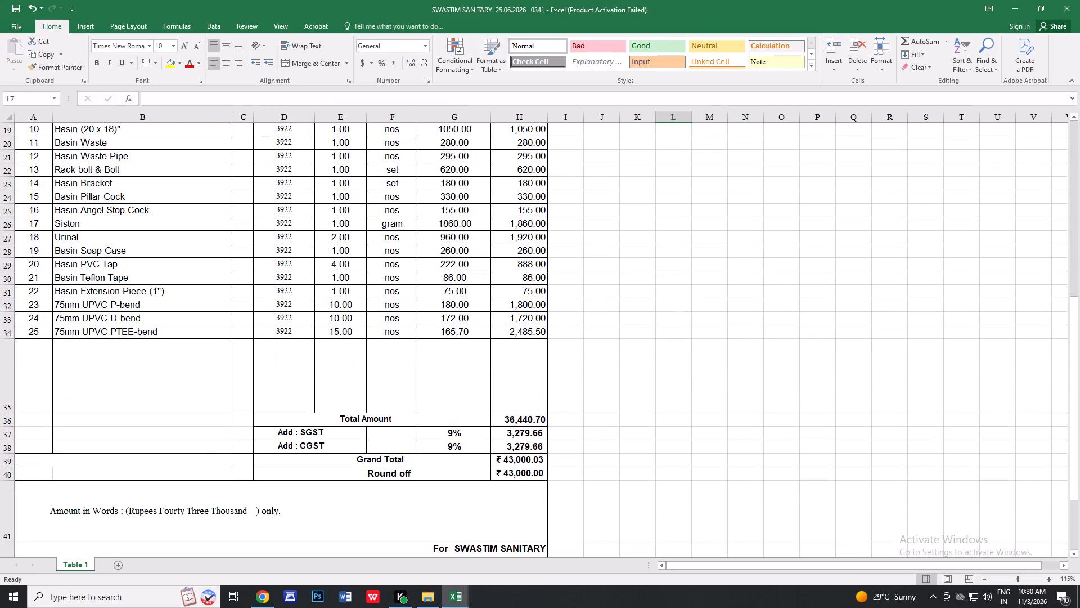
left_click(1072, 2)
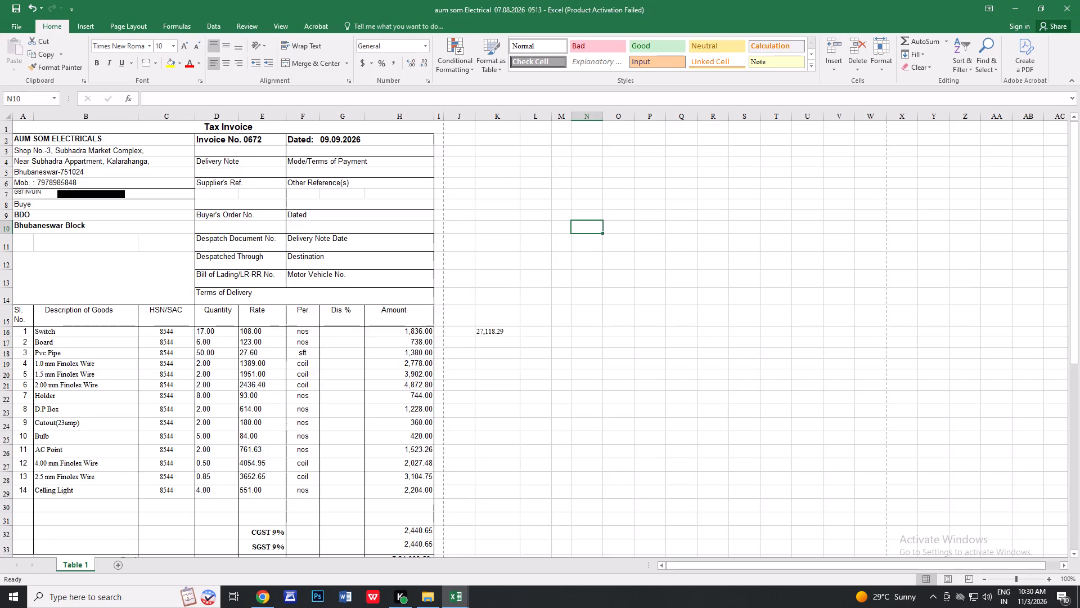
Open SUDHAKAR SANITARY 13.02.2026 1845 from the Bulu Bhaina folder in Excel with editing enabled, and examine its items and totals.
left_click(424, 600)
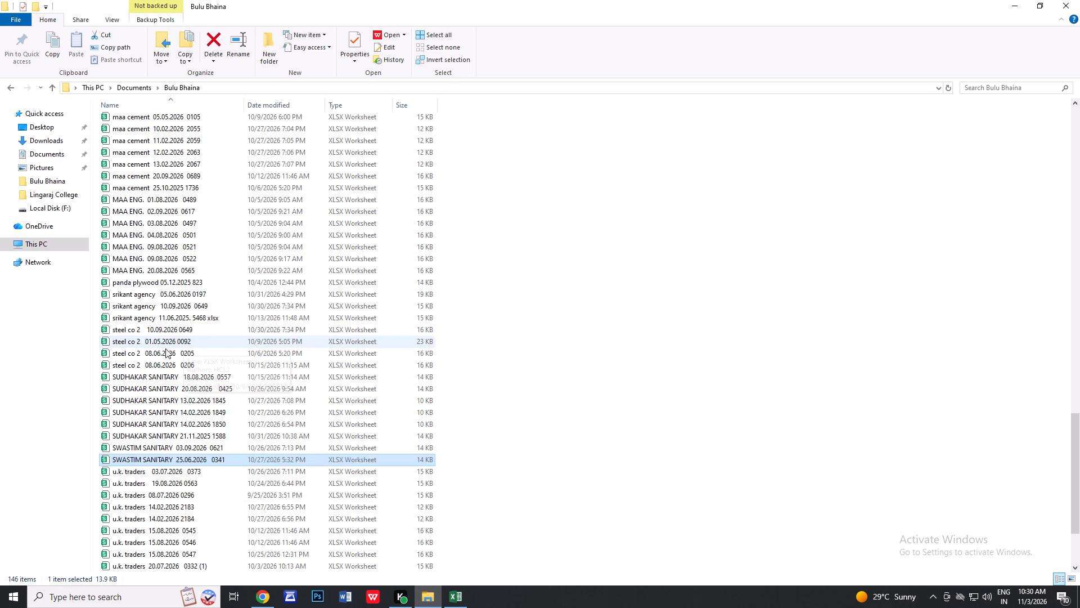
right_click(146, 397)
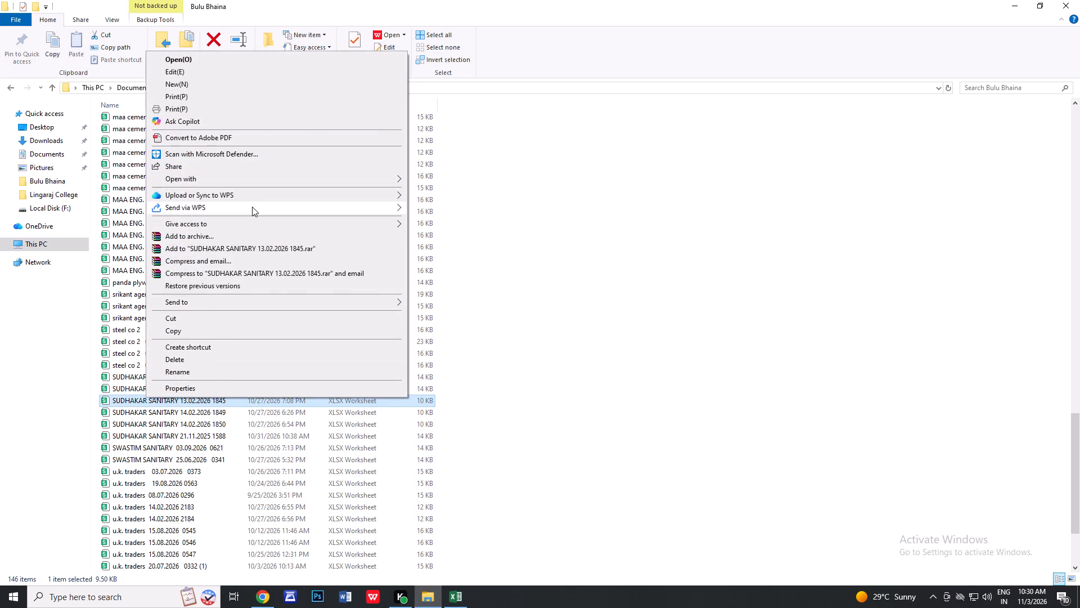
left_click(186, 178)
left_click(423, 174)
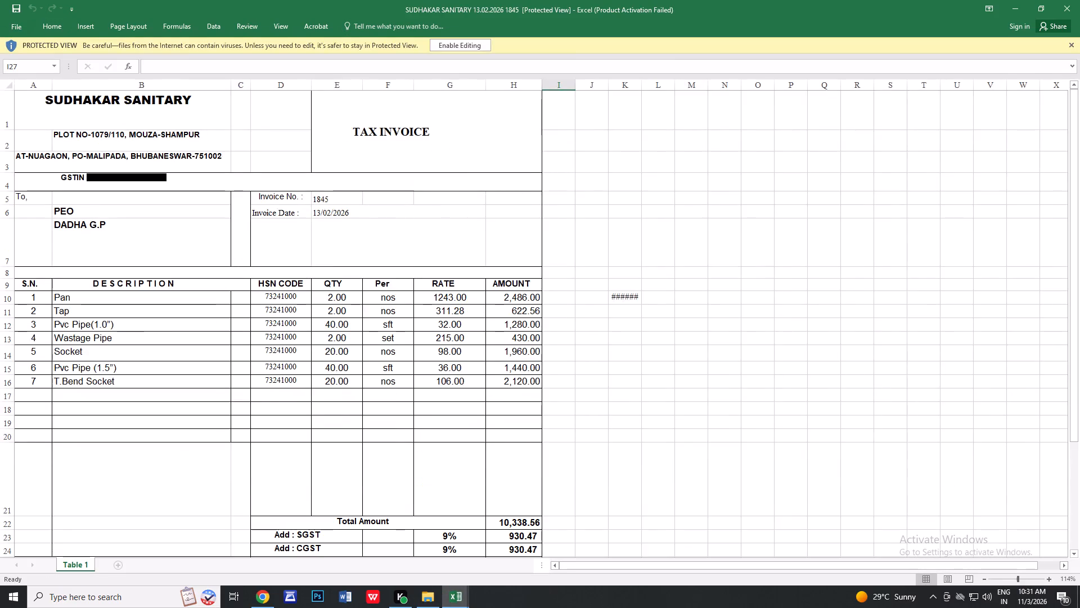
left_click(468, 42)
scroll(595, 194, "down", 7)
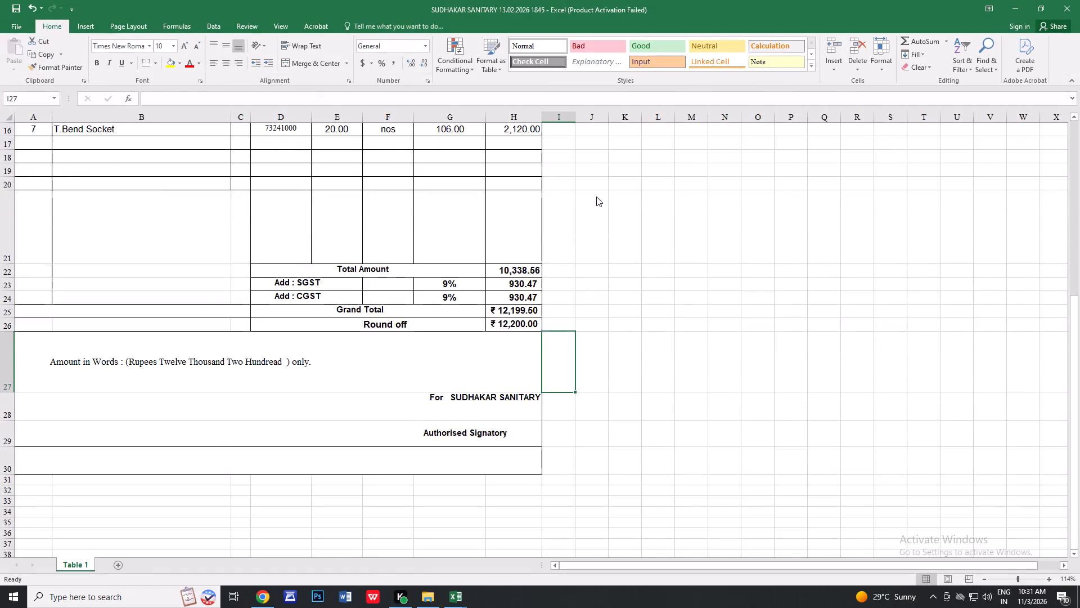
scroll(674, 214, "up", 2)
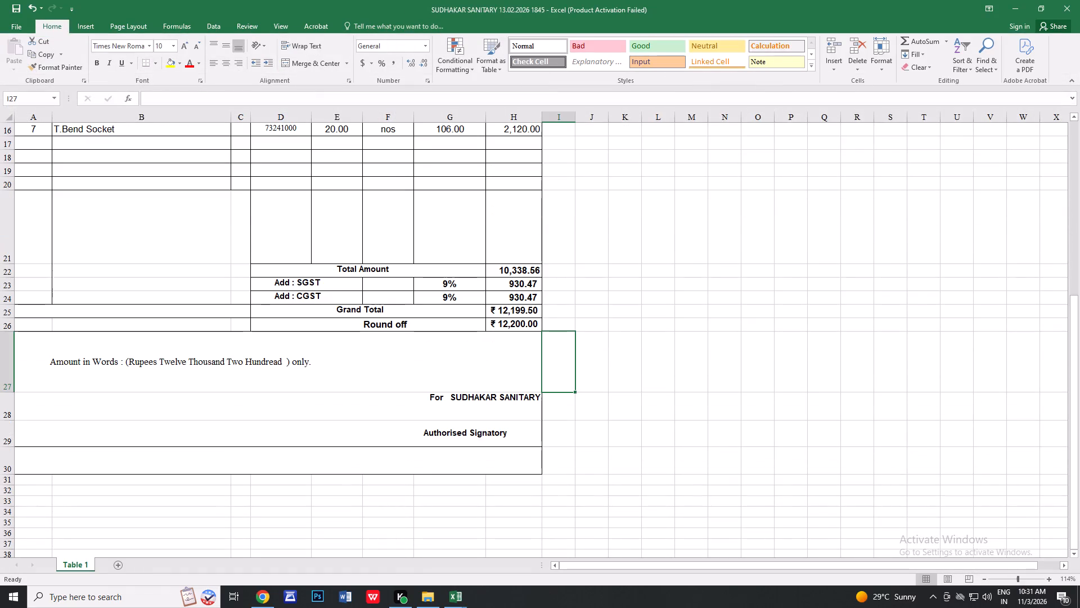
scroll(674, 214, "up", 7)
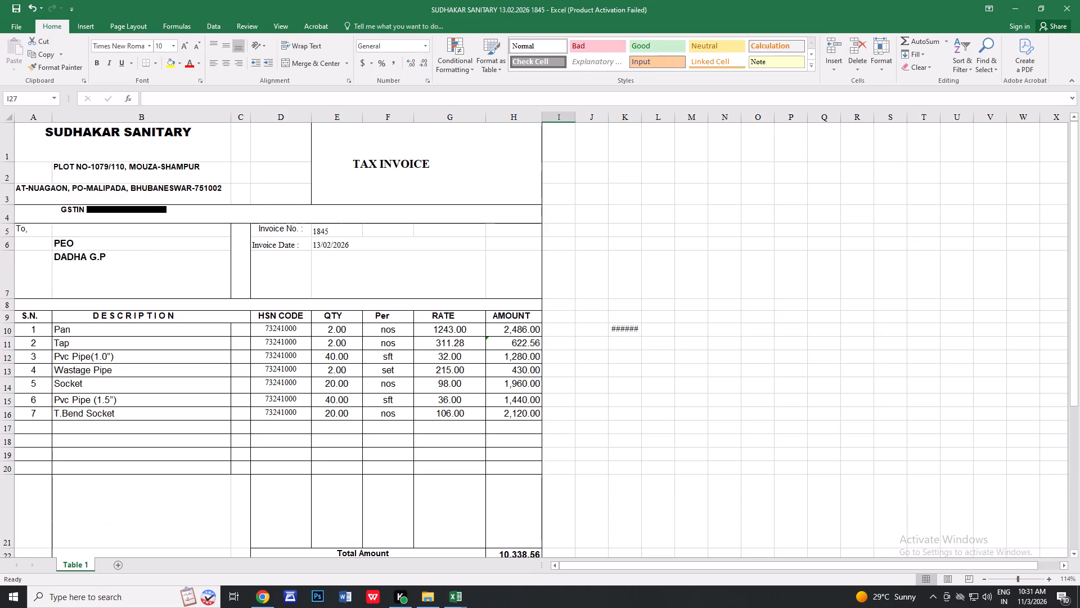
Replace the two buyer lines under "To," with BDO and BHUBANESWAR.
left_click(66, 246)
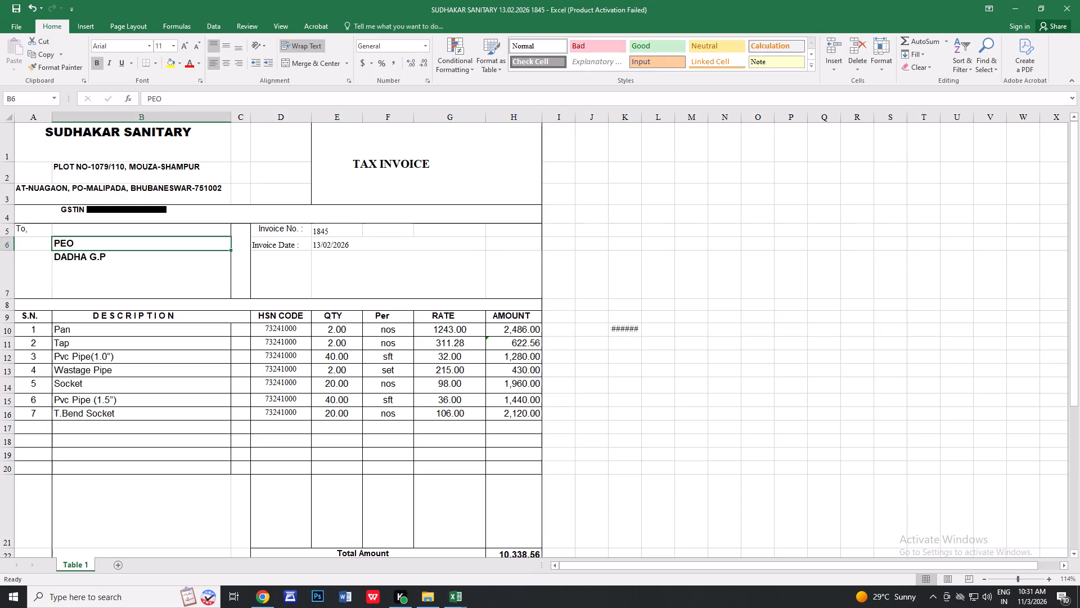
type("BDO")
key("Left")
key("Down")
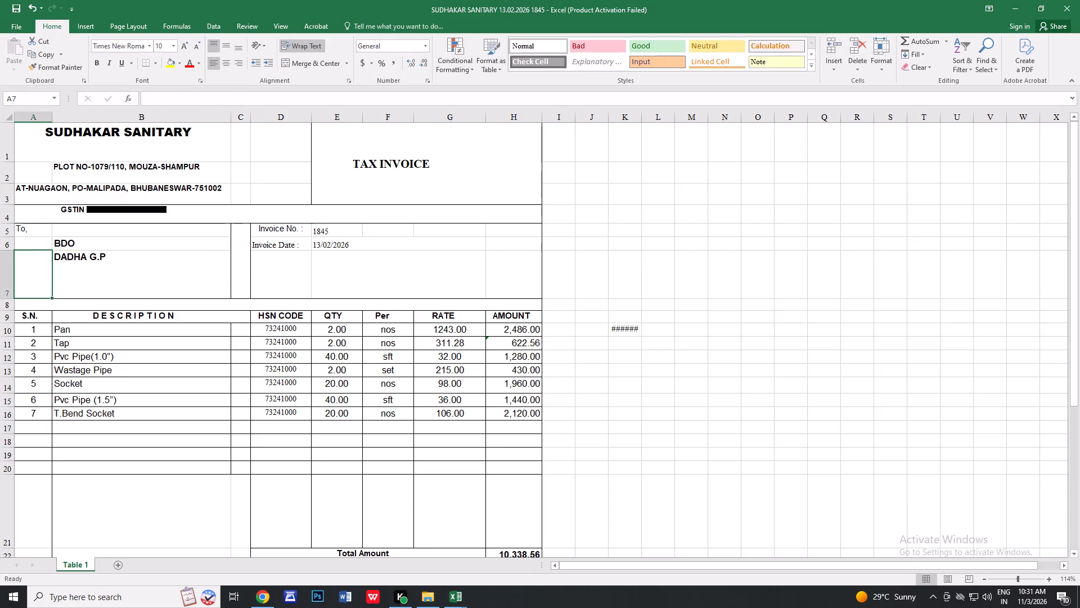
key("Right")
type("BHUBANESWAR")
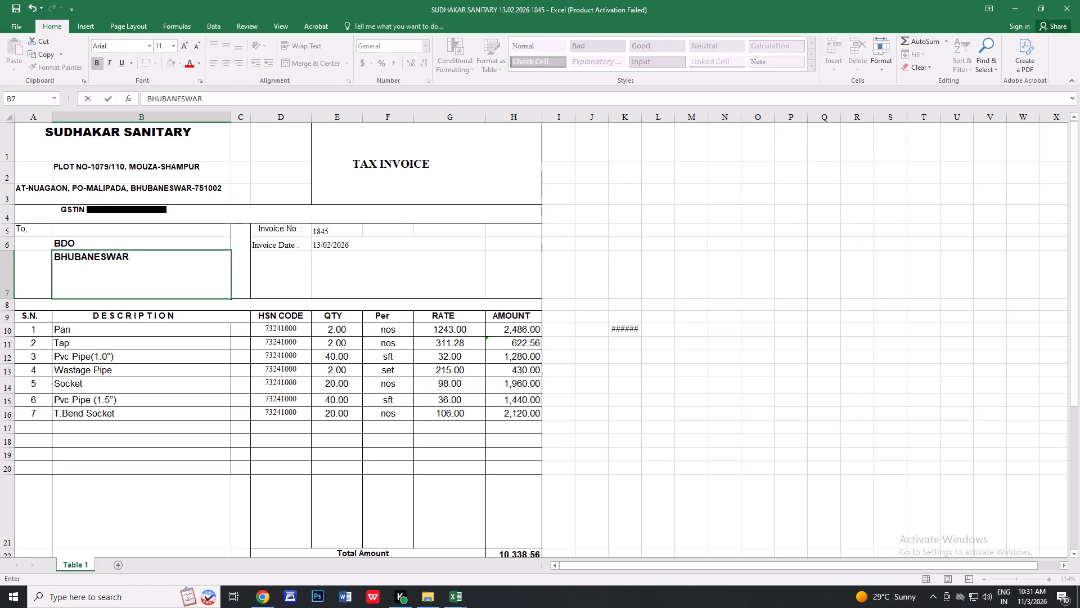
left_click(336, 254)
Set the invoice date to 7 September 2026, displayed as 07/09/2026.
left_click(336, 248)
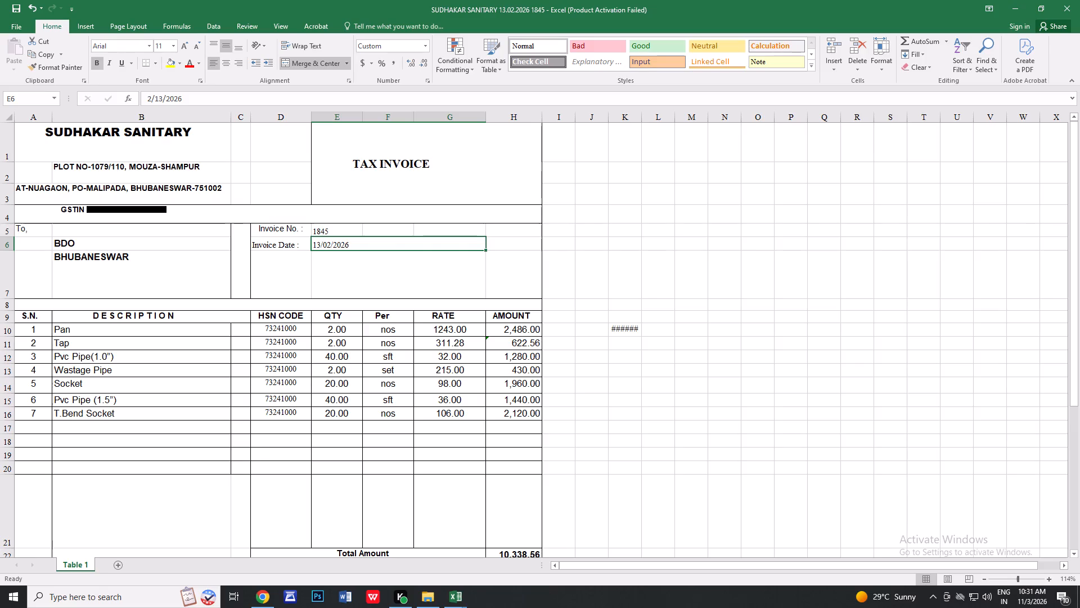
double_click(328, 244)
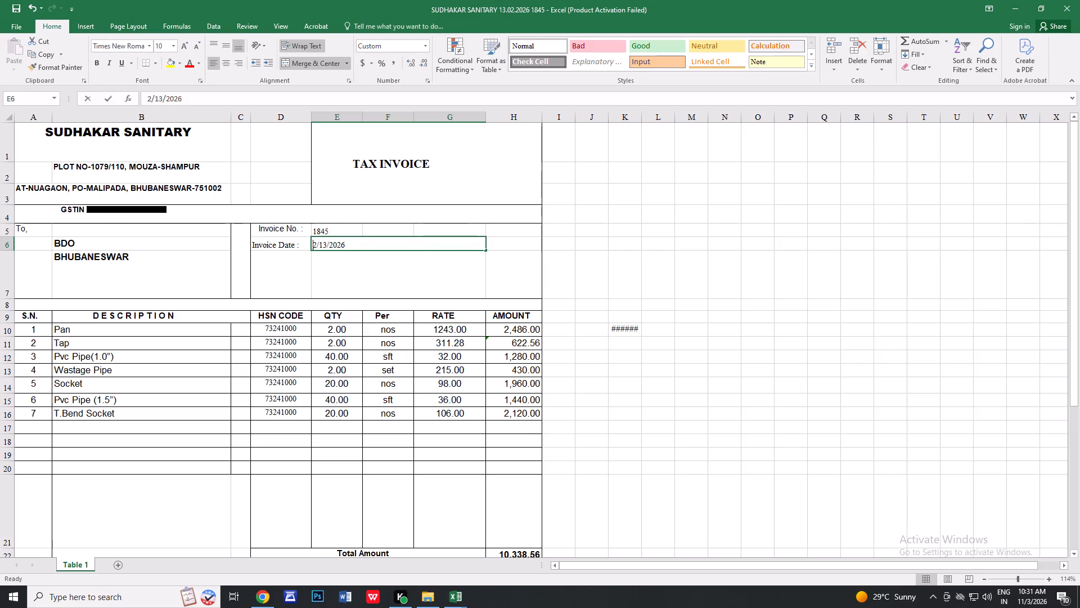
key("Left")
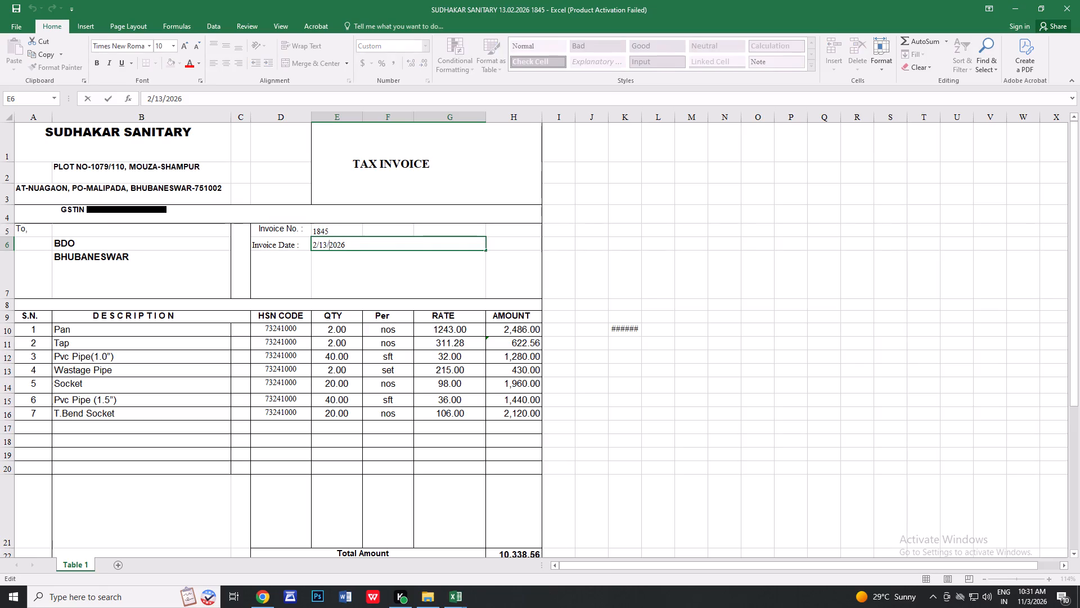
key("BackSpace")
key("BackSpace")
type("07")
key("Left")
key("Left")
key("Left")
key("BackSpace")
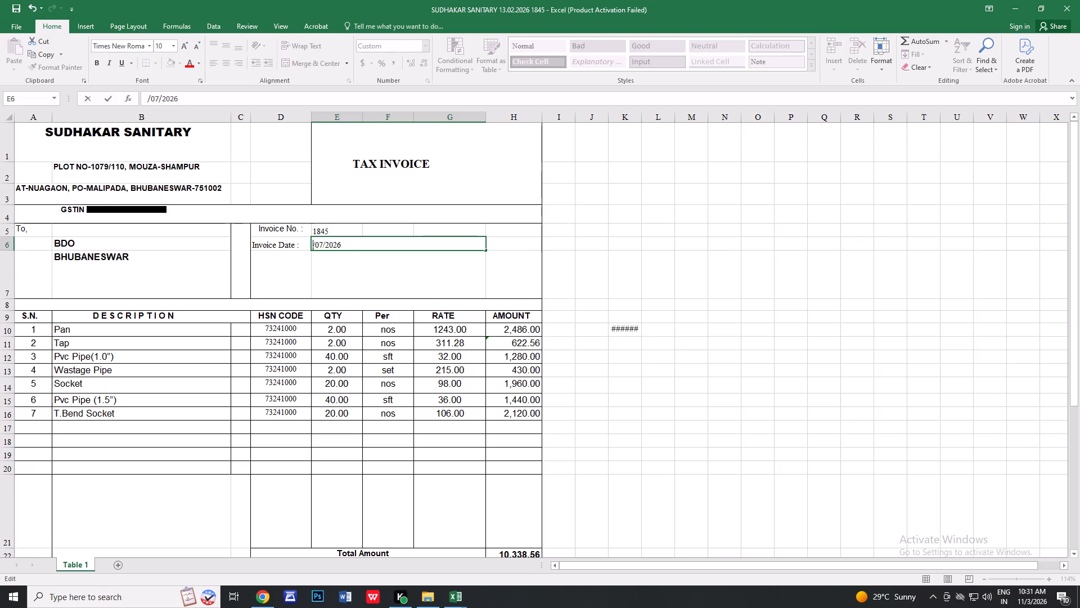
key("9")
left_click(384, 284)
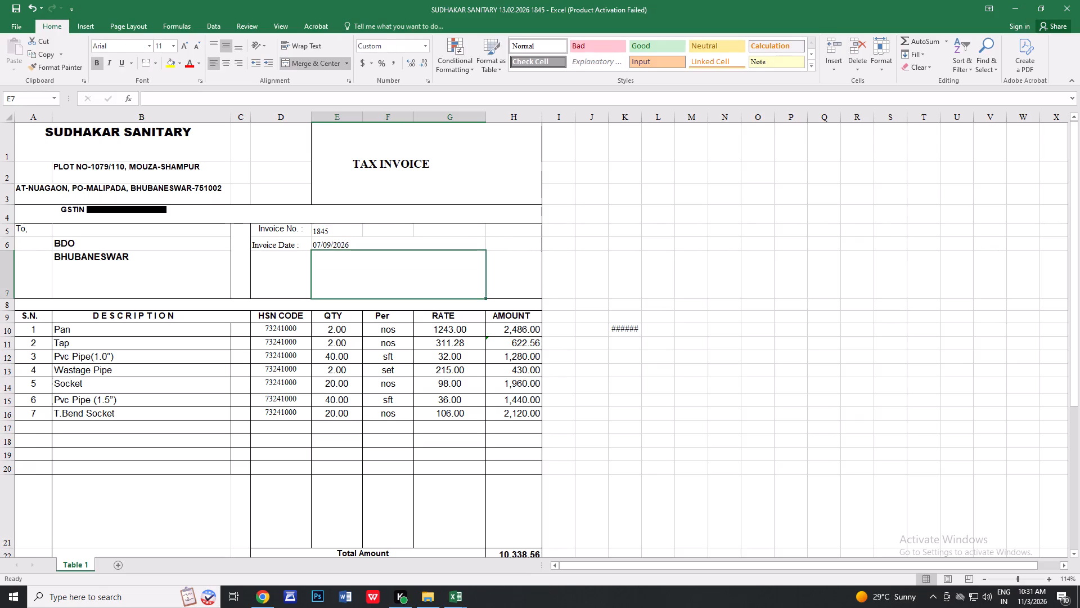
Enter 0748 as the invoice number.
left_click(327, 233)
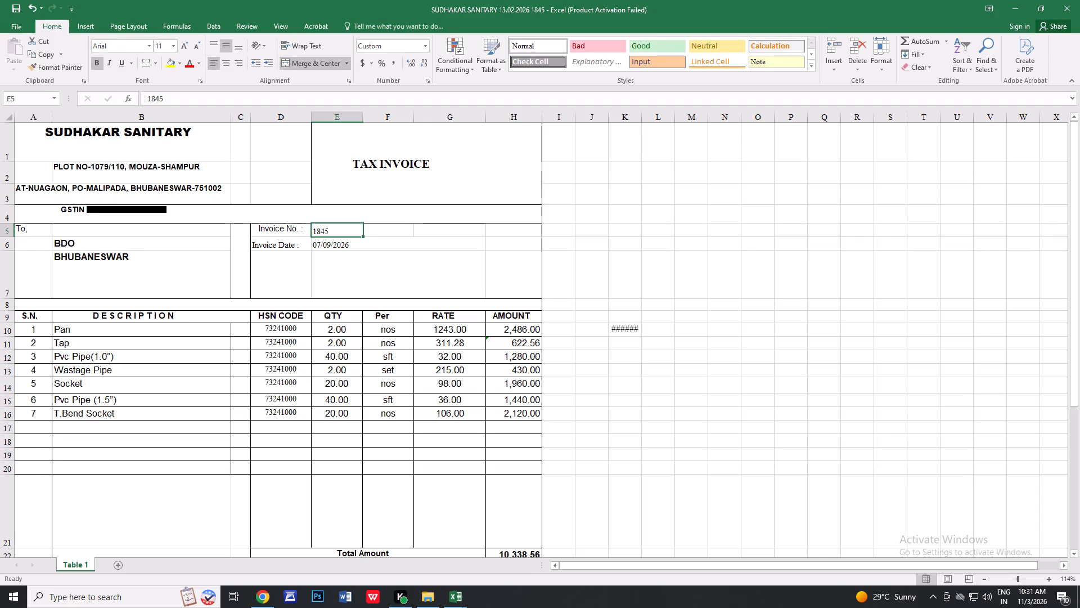
triple_click(330, 234)
key("BackSpace")
key("BackSpace")
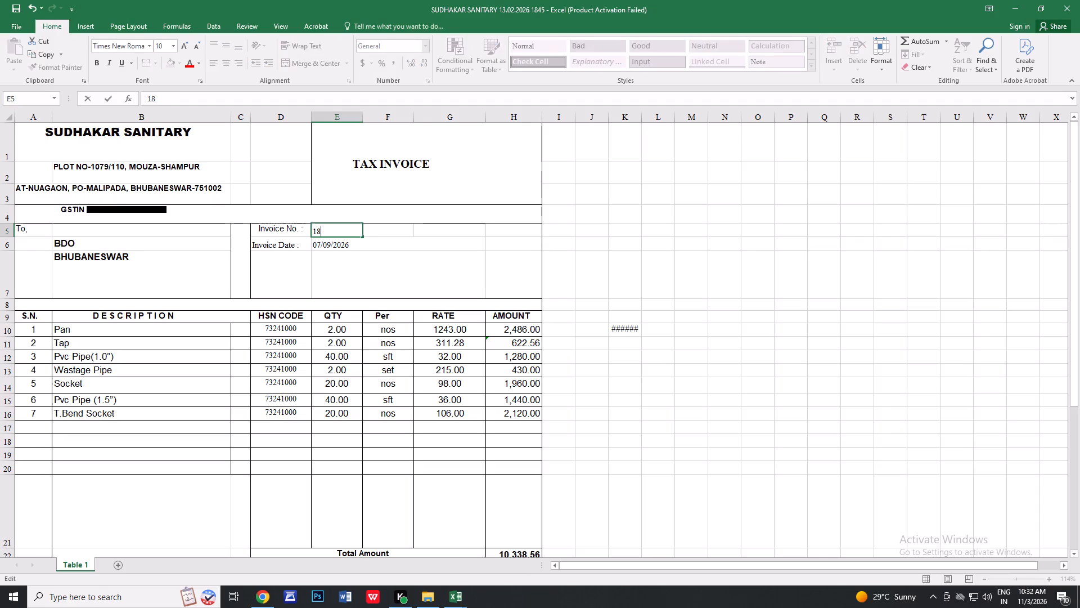
key("BackSpace")
key("BackSpace")
type("07")
type("48")
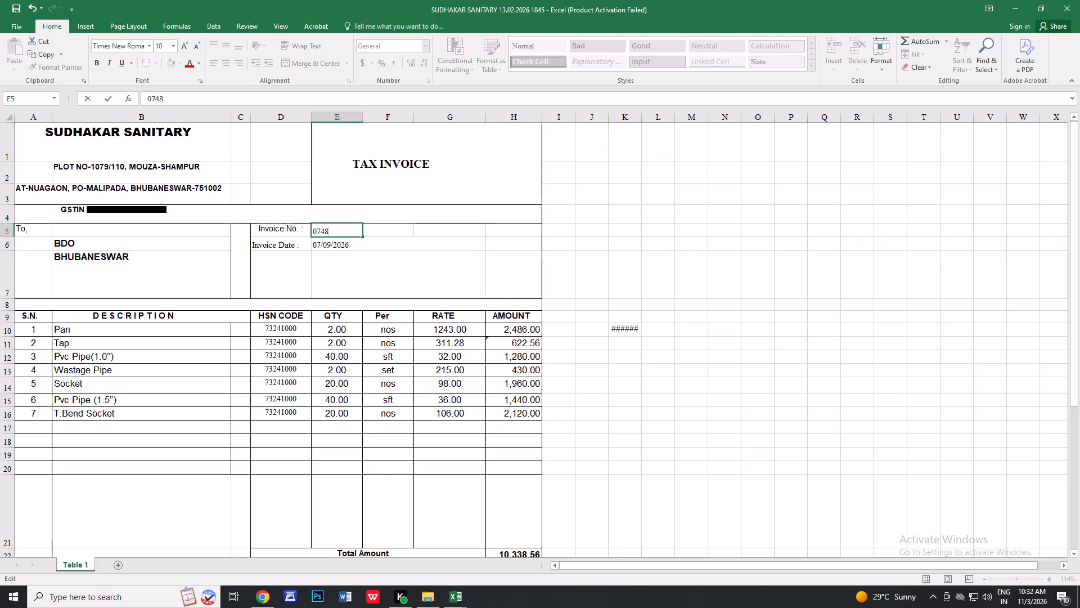
left_click(646, 254)
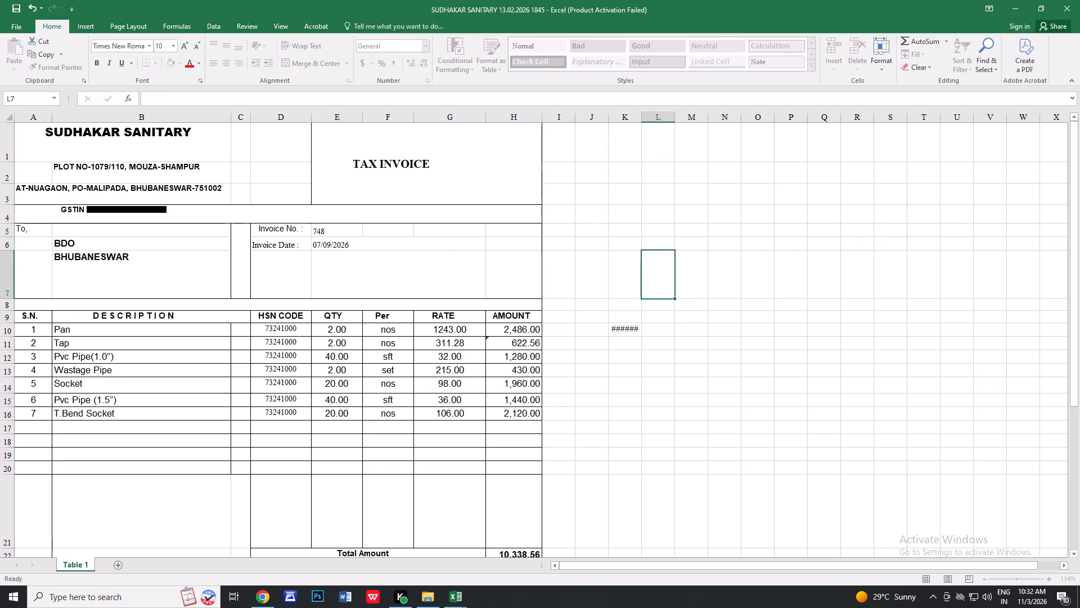
Start a new item row below T.Bend Socket with serial number 8.
left_click(40, 425)
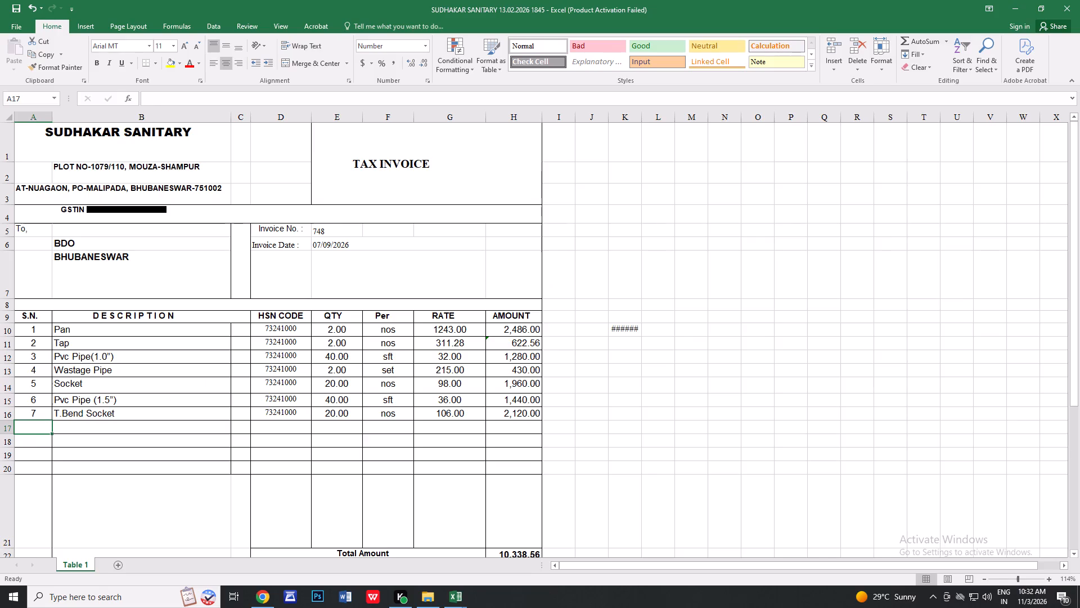
key("8")
key("Right")
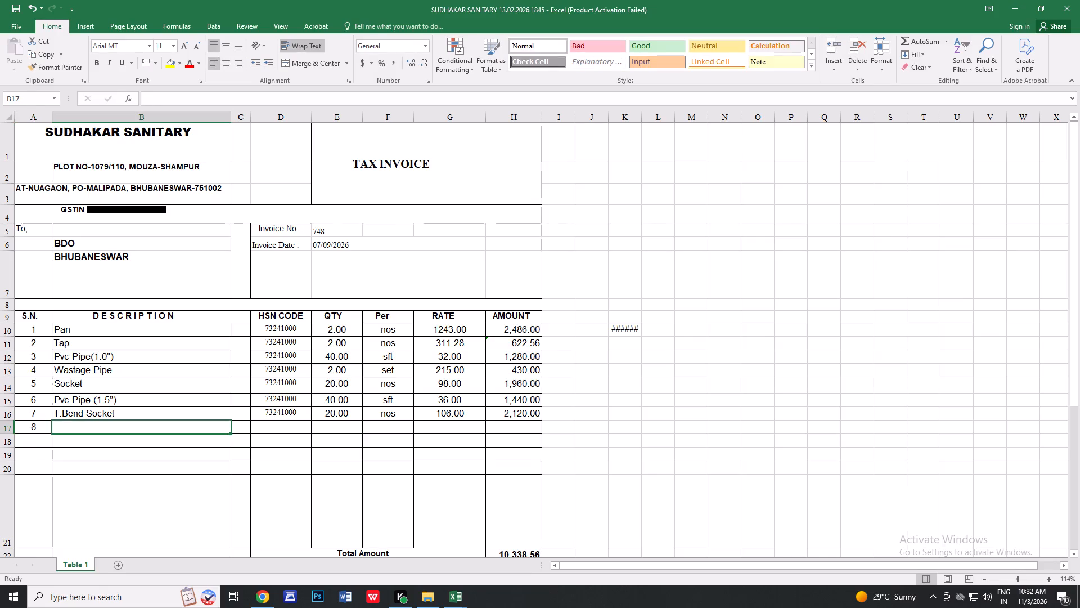
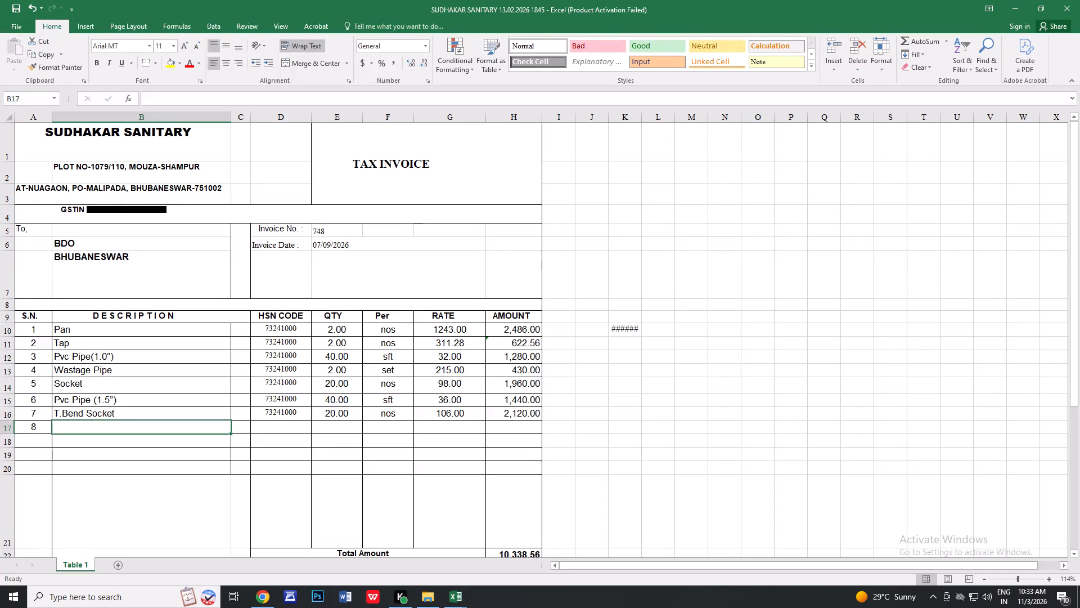
Enter the description "25mm Daya UPVC" for item 8.
type("25MM")
key("BackSpace")
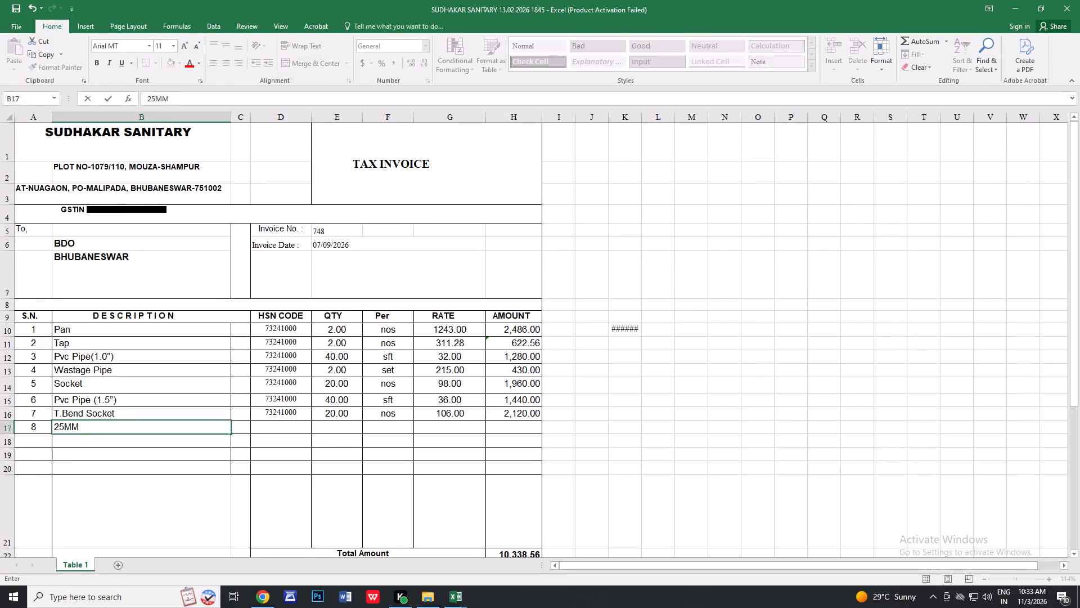
key("BackSpace")
type("mm")
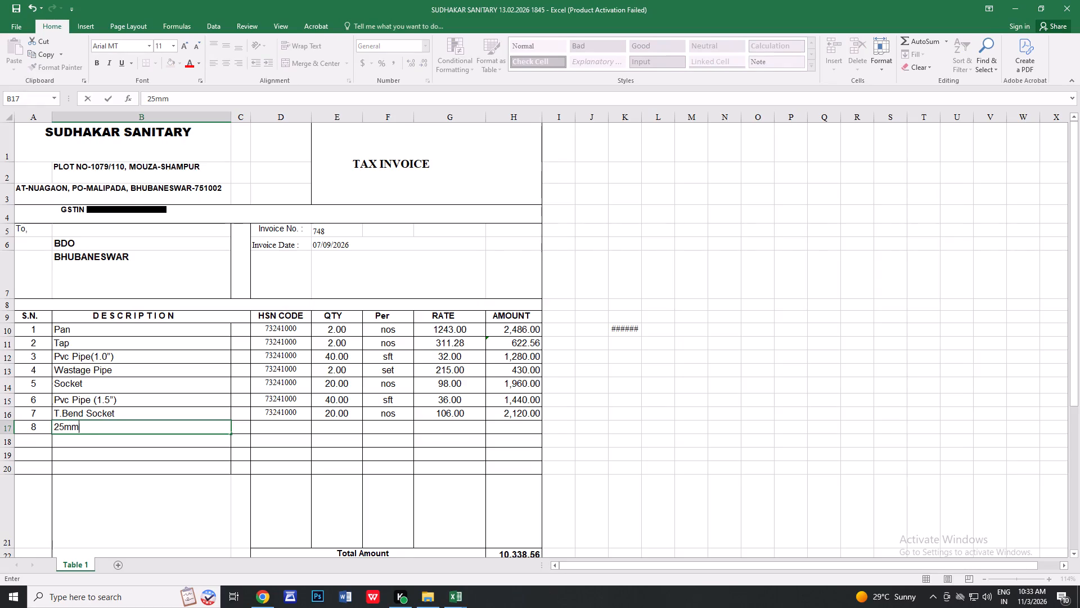
key("space")
key("d")
type("aya")
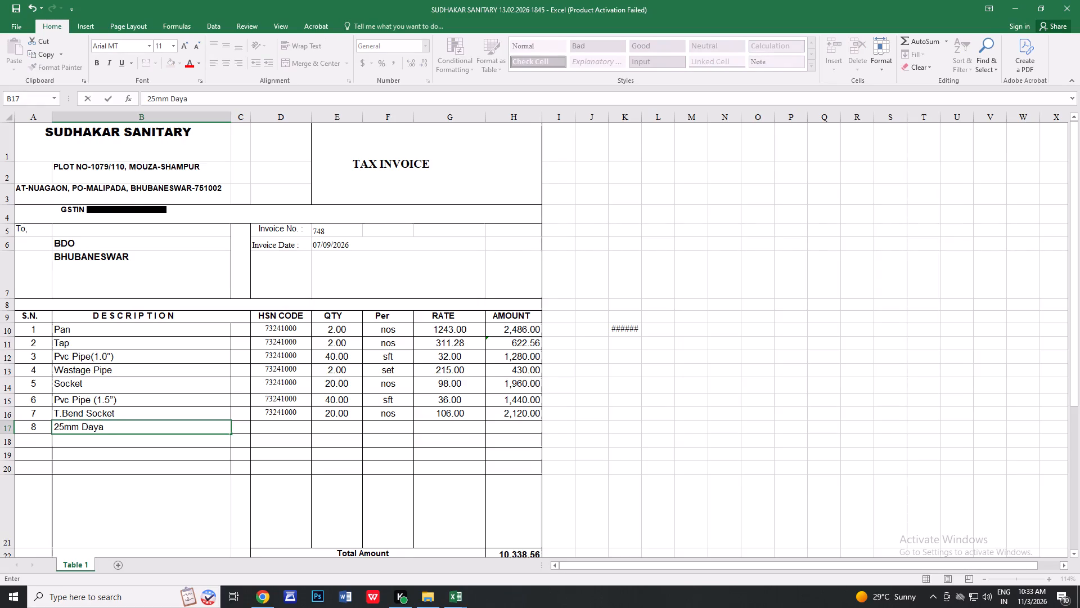
key("space")
type("PVC")
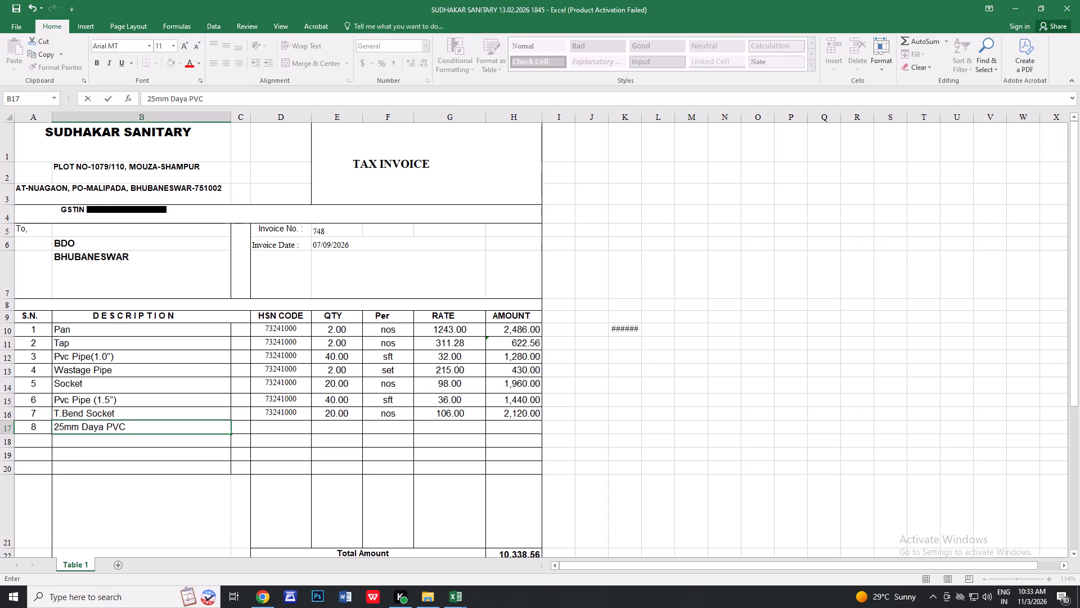
key("BackSpace")
key("BackSpace")
key("BackSpace")
type("UPVC")
left_click(287, 435)
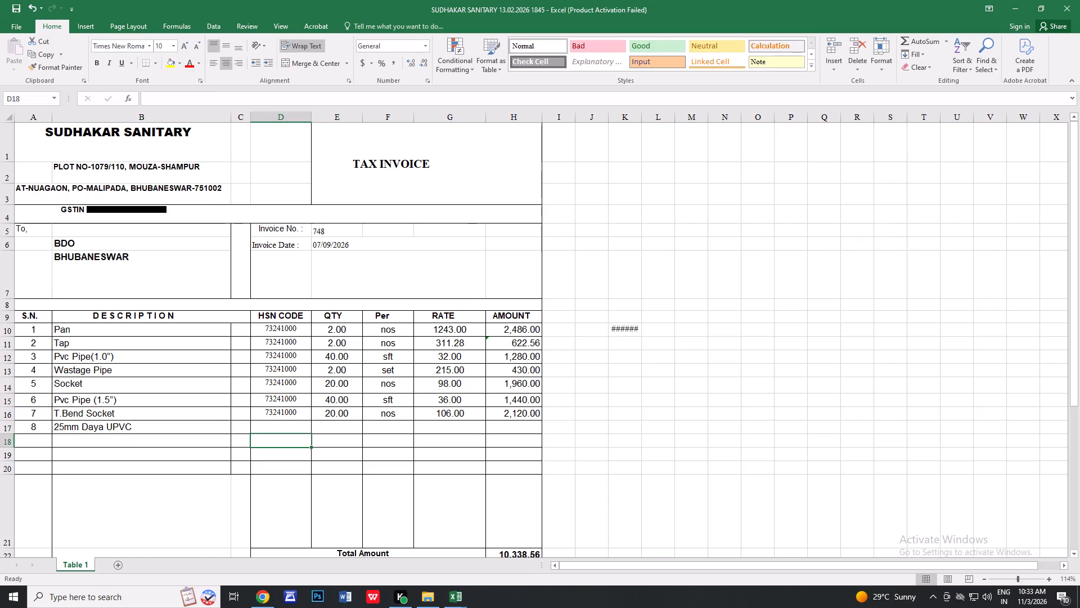
Fill the HSN code 73241000 down from the T.Bend Socket row through row 20.
left_click(291, 419)
left_click_drag(312, 421, 309, 430)
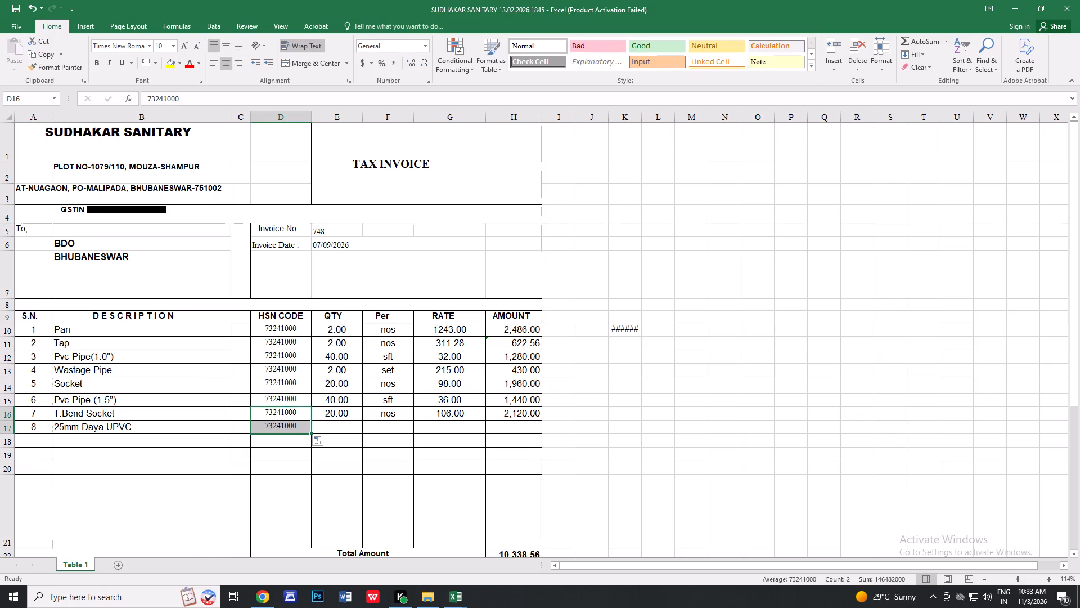
left_click_drag(310, 433, 309, 480)
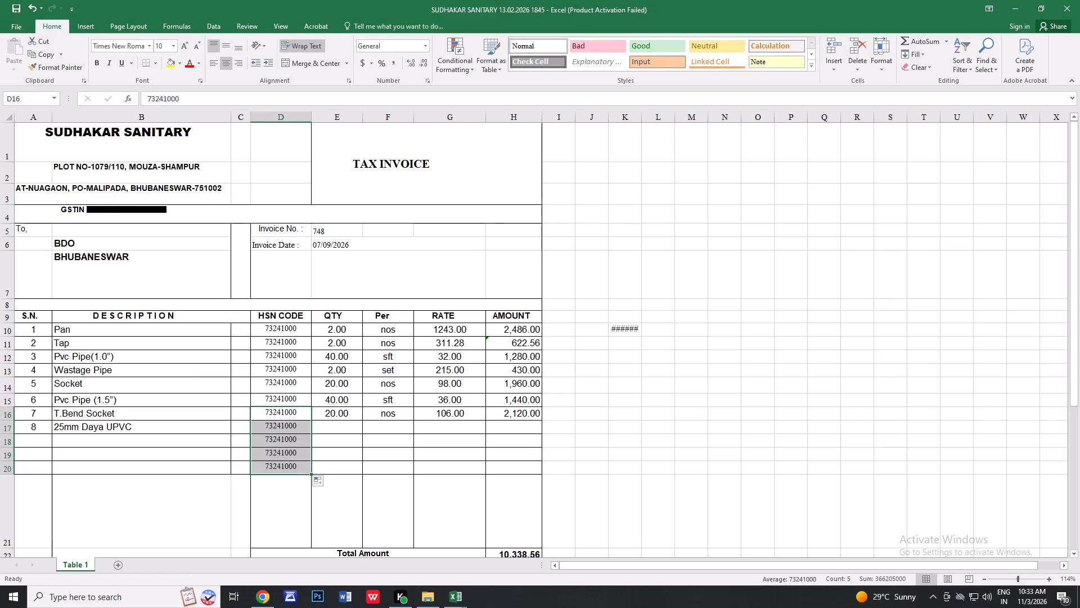
Enter a quantity of 10 and the unit "sft" for the 25mm Daya UPVC item.
left_click(335, 429)
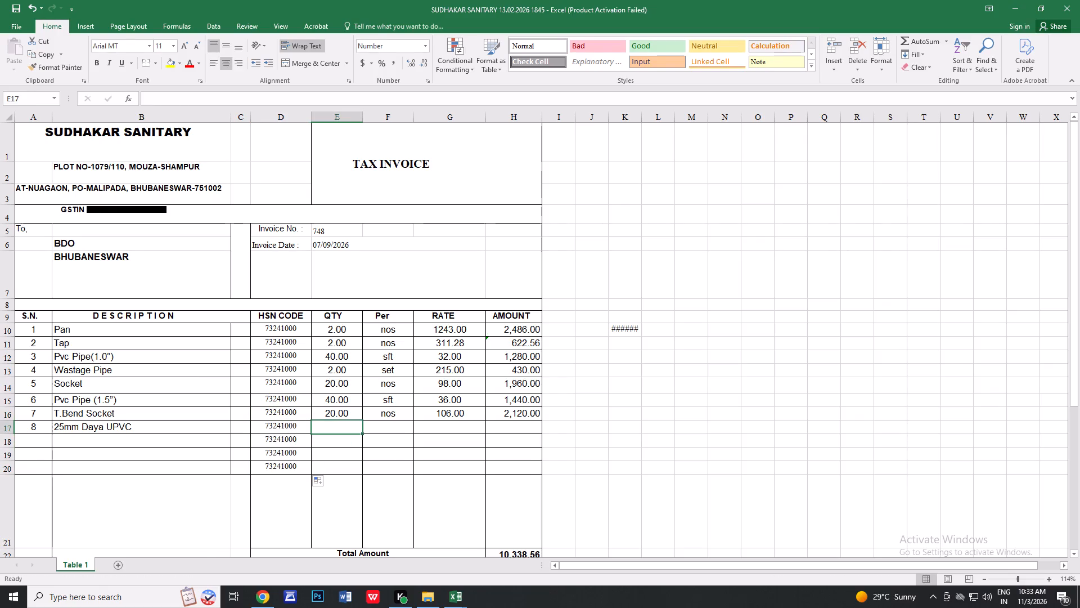
type("10")
key("Right")
key("Right")
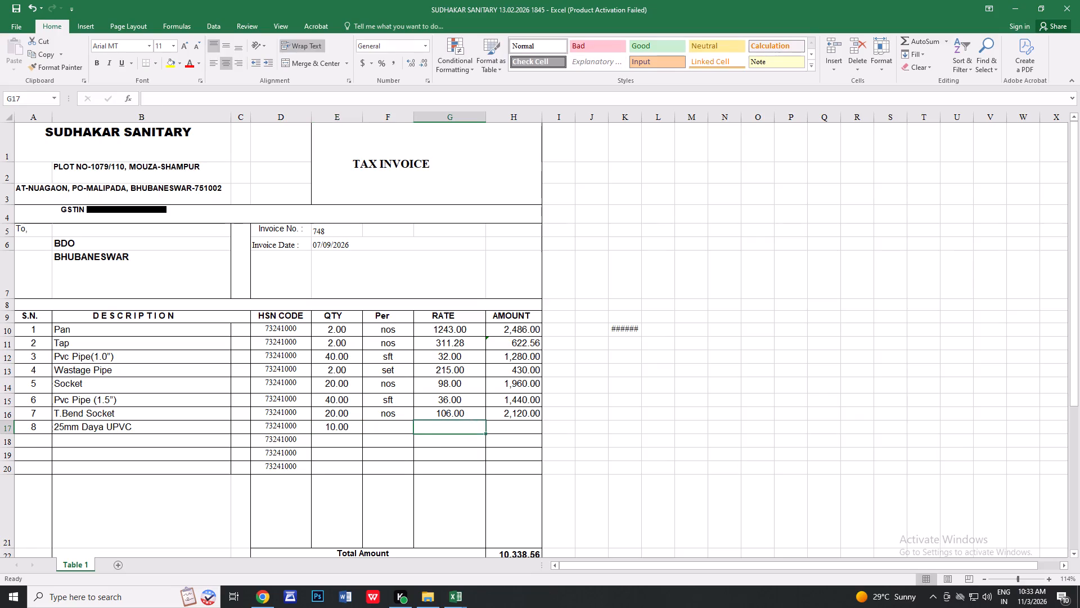
key("Left")
type("SFT")
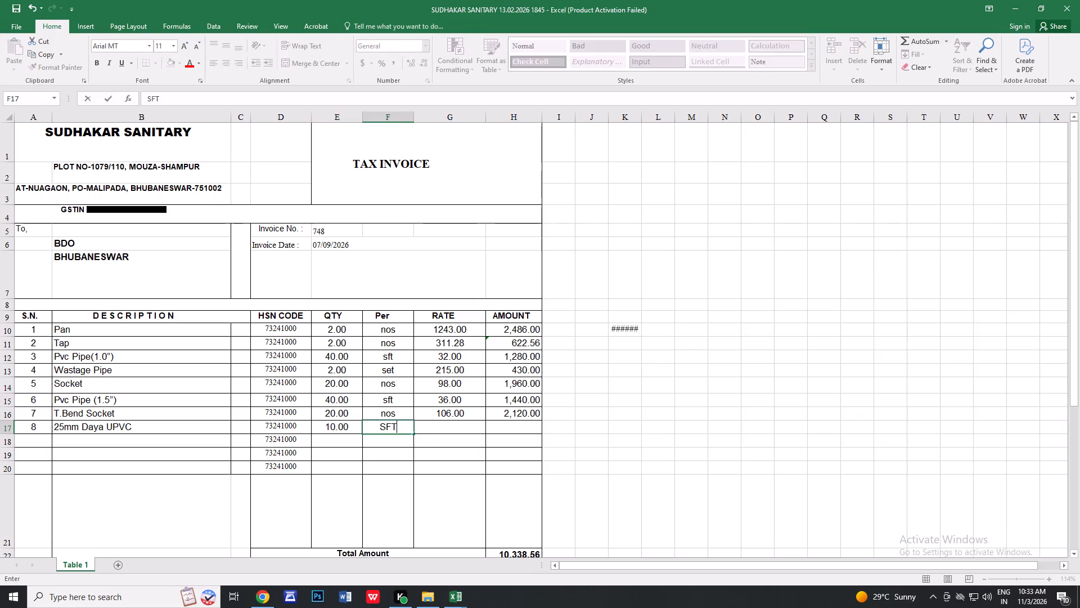
key("Right")
key("Left")
key("Left")
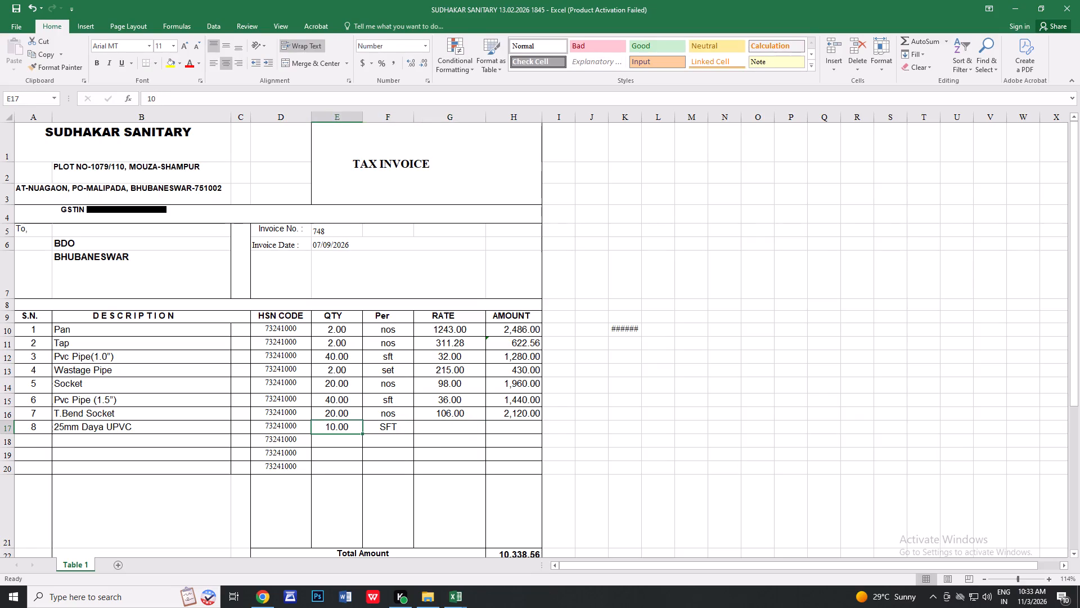
key("Right")
type("sft")
key("Right")
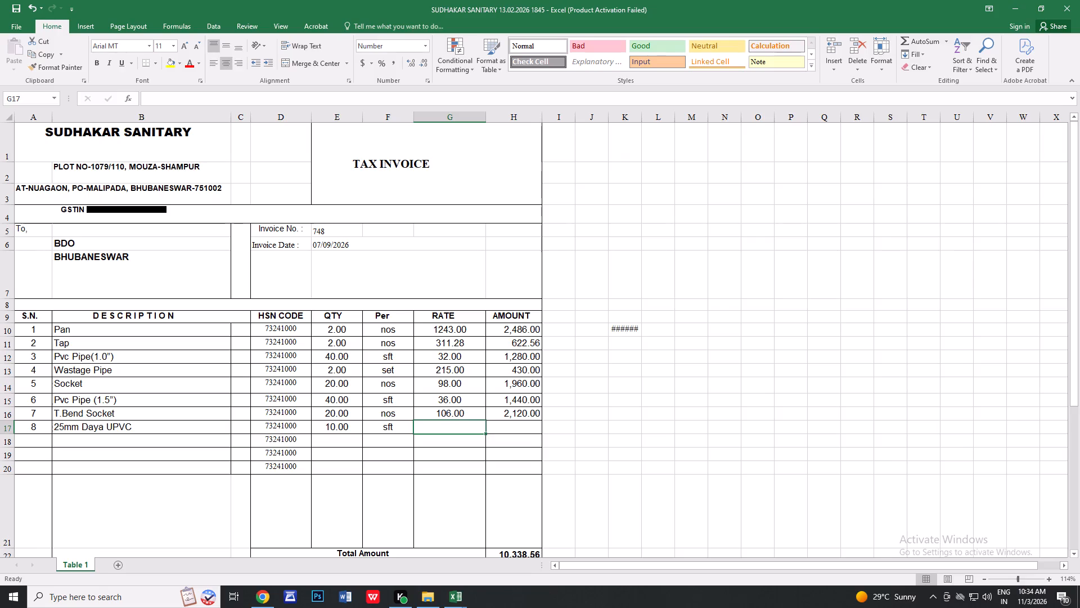
Set the rate of the 25mm Daya UPVC item to 82.50.
type("82")
key("Left")
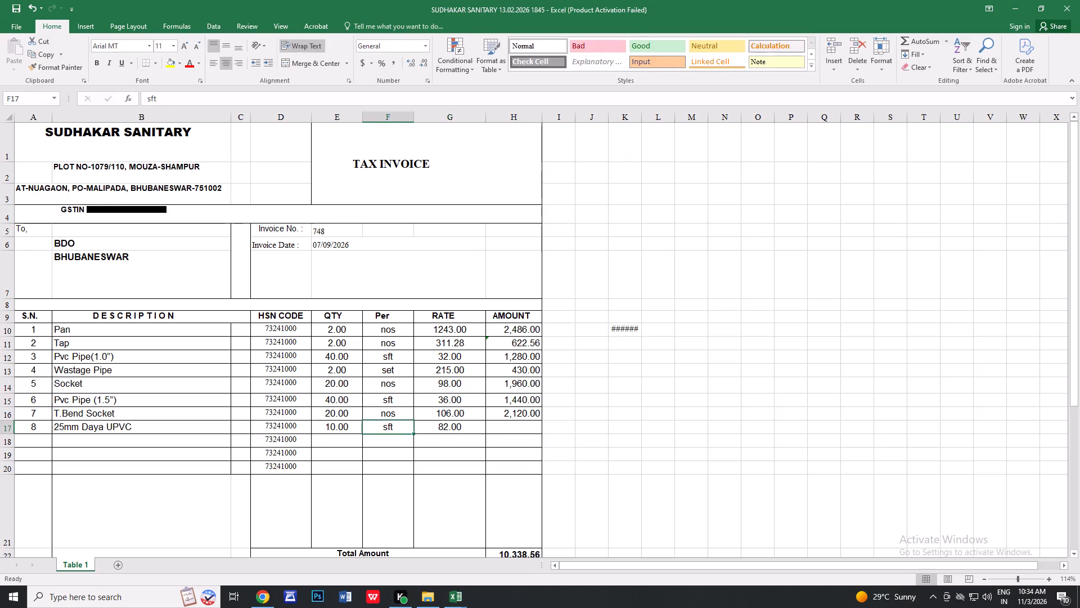
key("Right")
type("82.50")
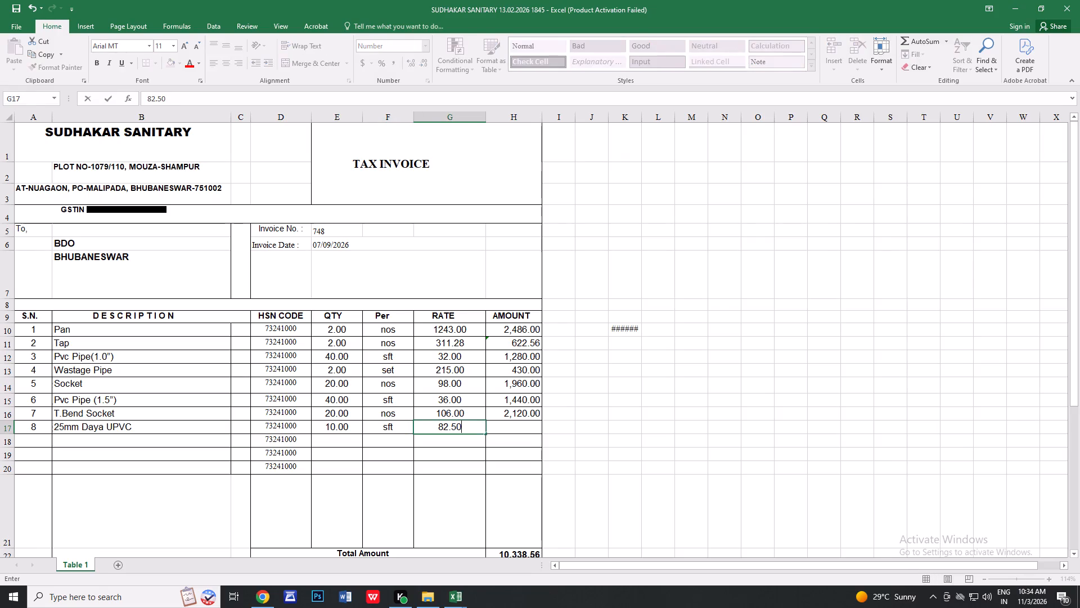
key("Right")
key("Left")
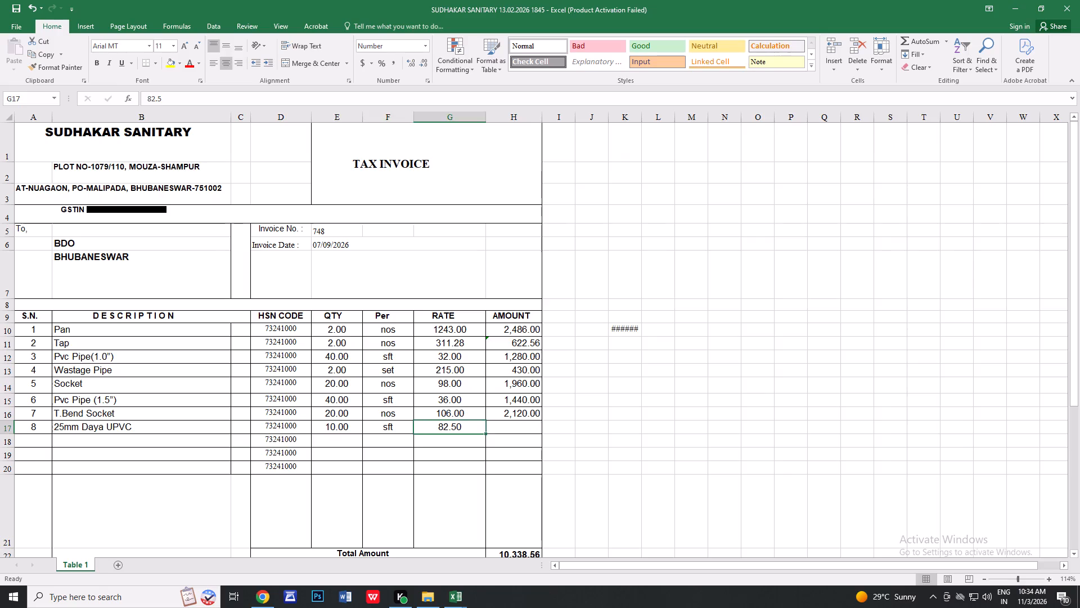
key("Left")
key("Left")
key("Right")
key("Right")
key("Right")
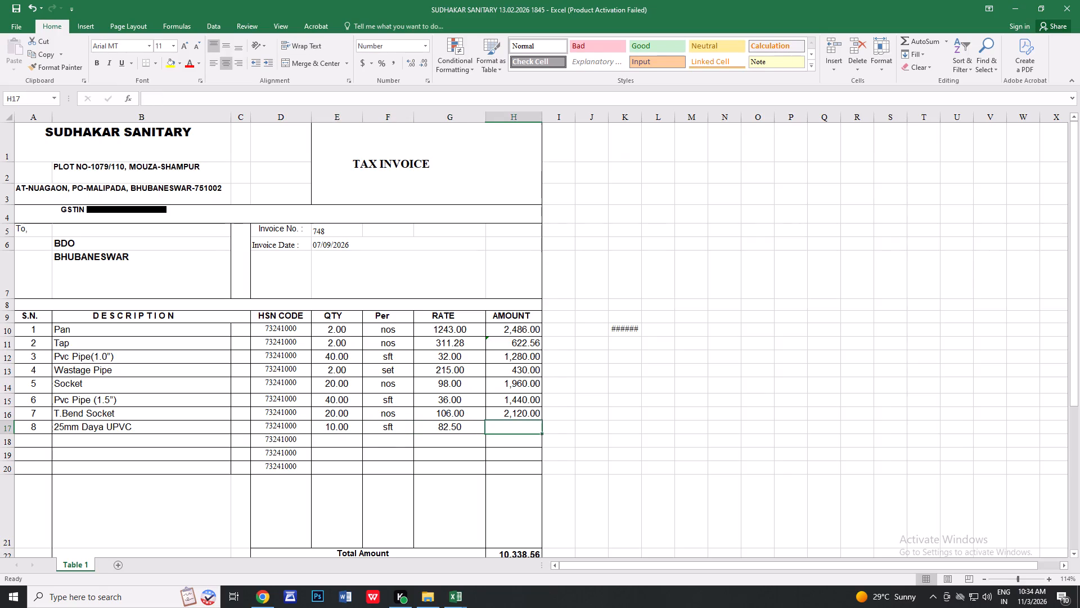
key("Return")
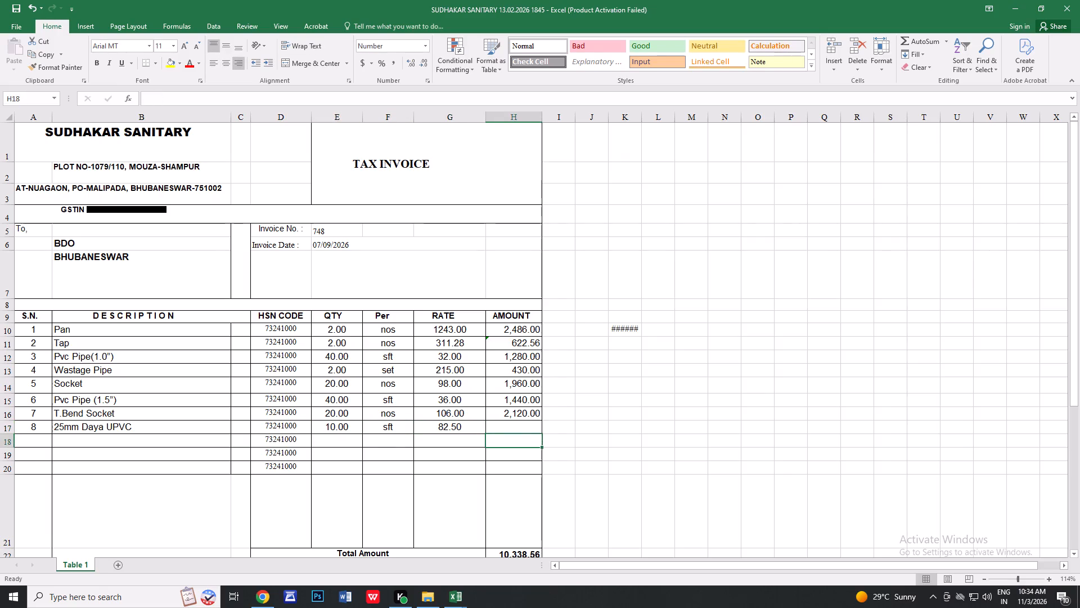
Fill the amount formula down from the T.Bend Socket row through row 20.
left_click(530, 418)
left_click_drag(541, 419, 538, 463)
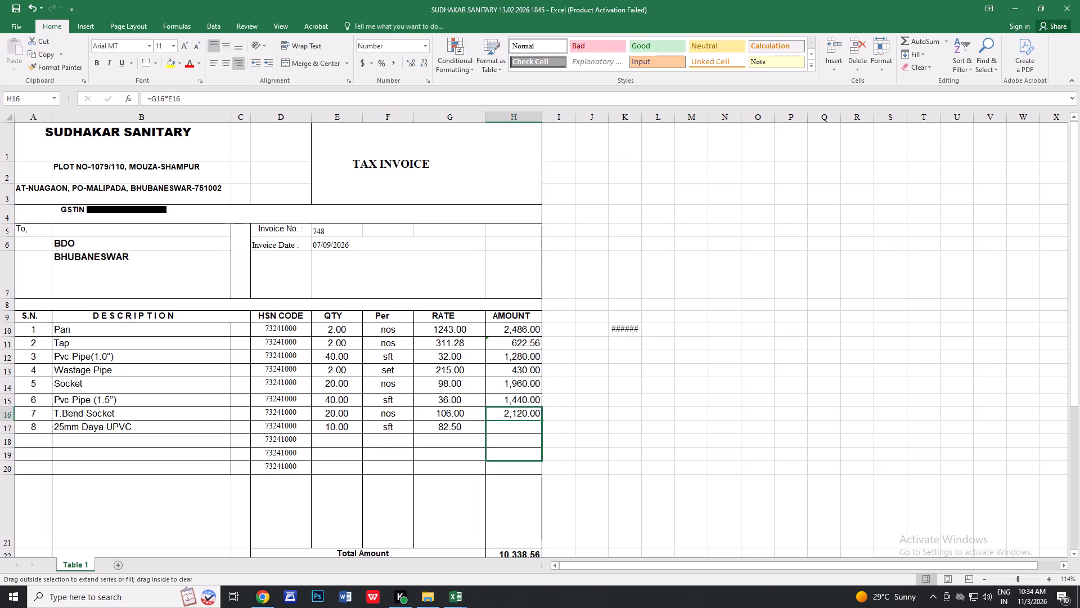
left_click_drag(538, 463, 537, 472)
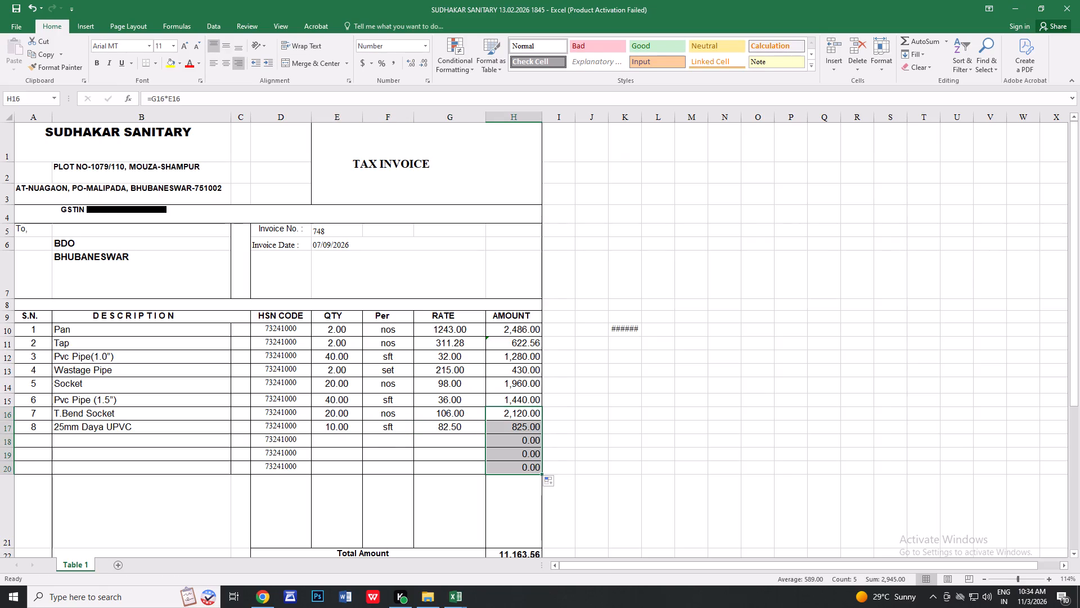
Start a new item row below 25mm Daya UPVC with serial number 9.
left_click(30, 439)
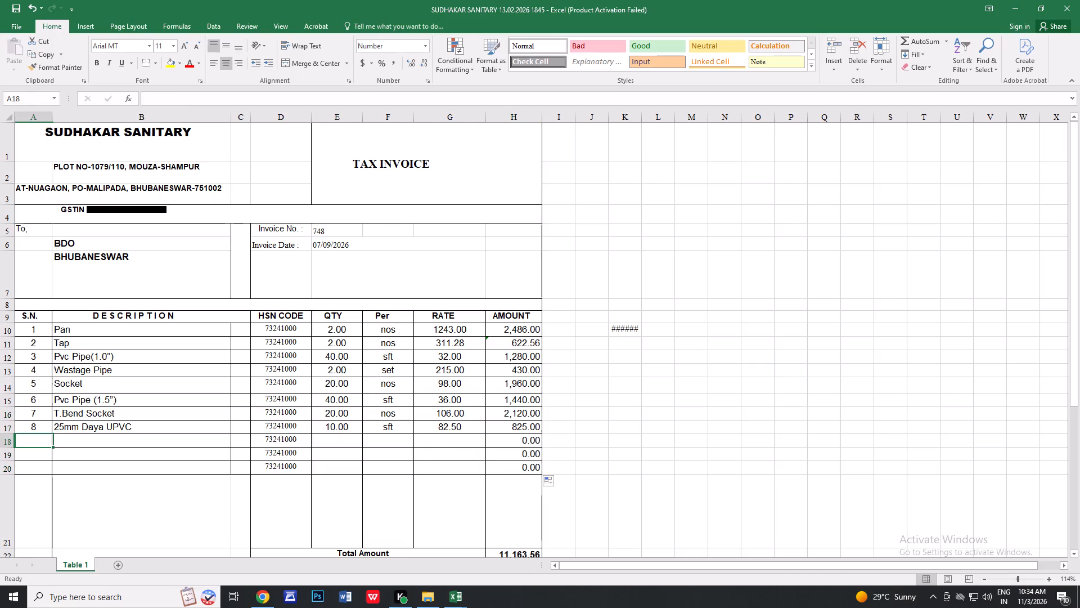
key("9")
key("Right")
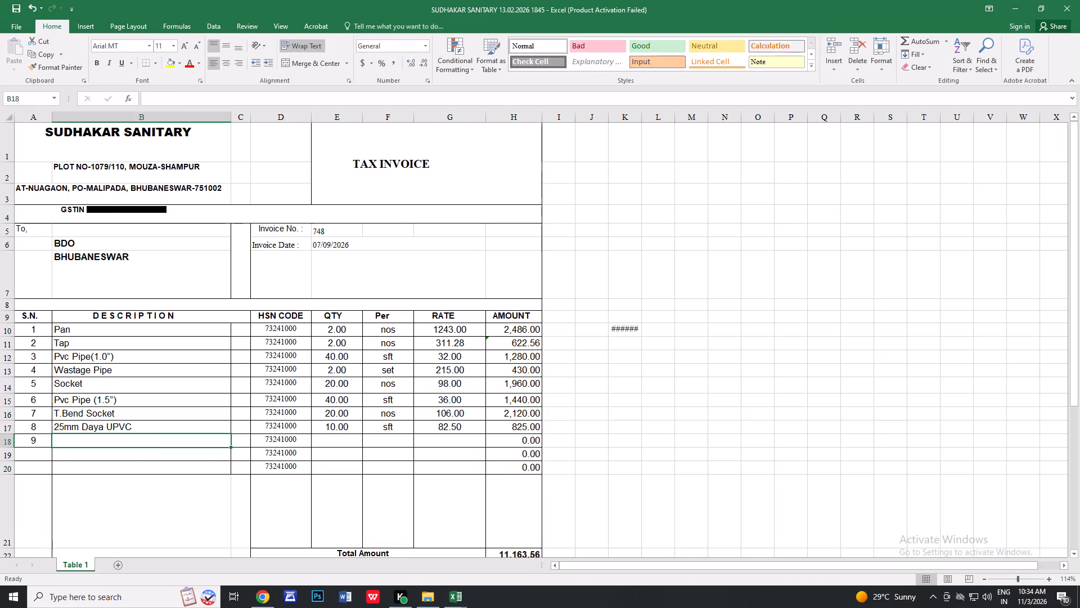
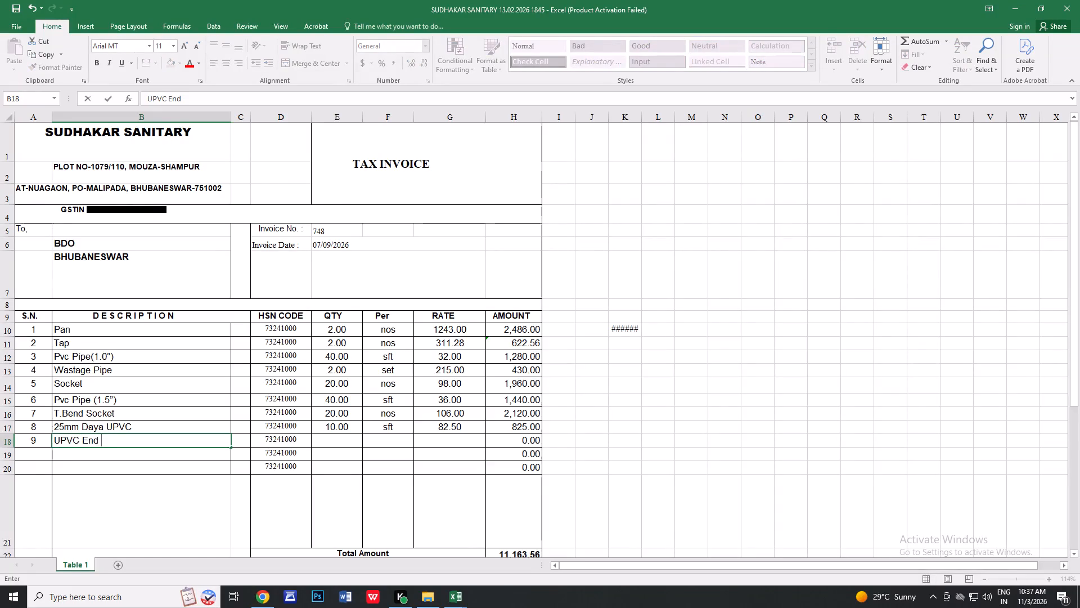
Complete the description of item 9 as UPVC End Cap (1").
key("BackSpace")
key("p")
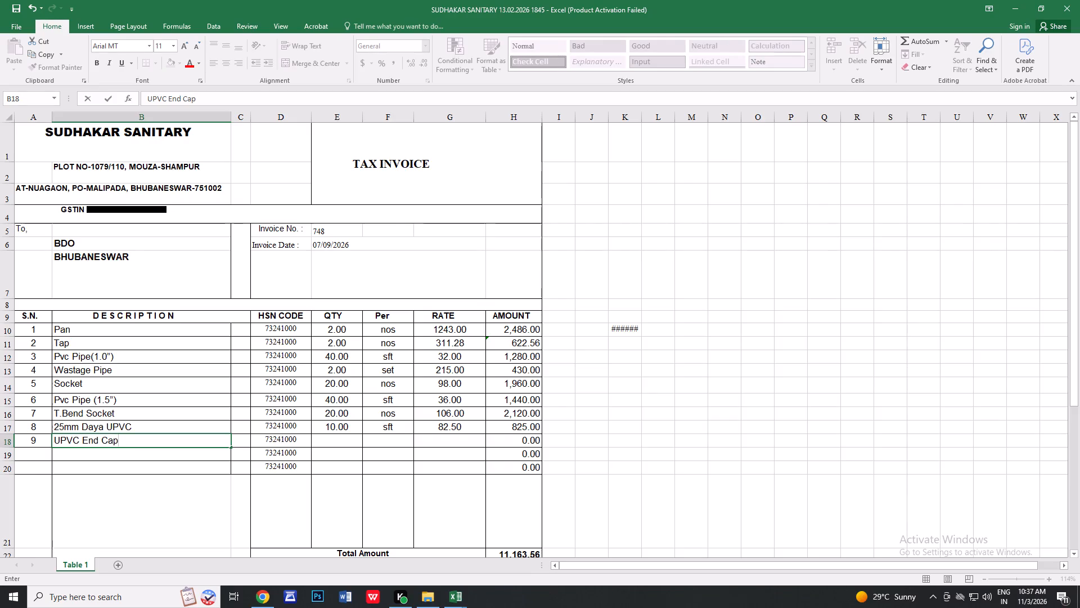
key("space")
type("(1\"")
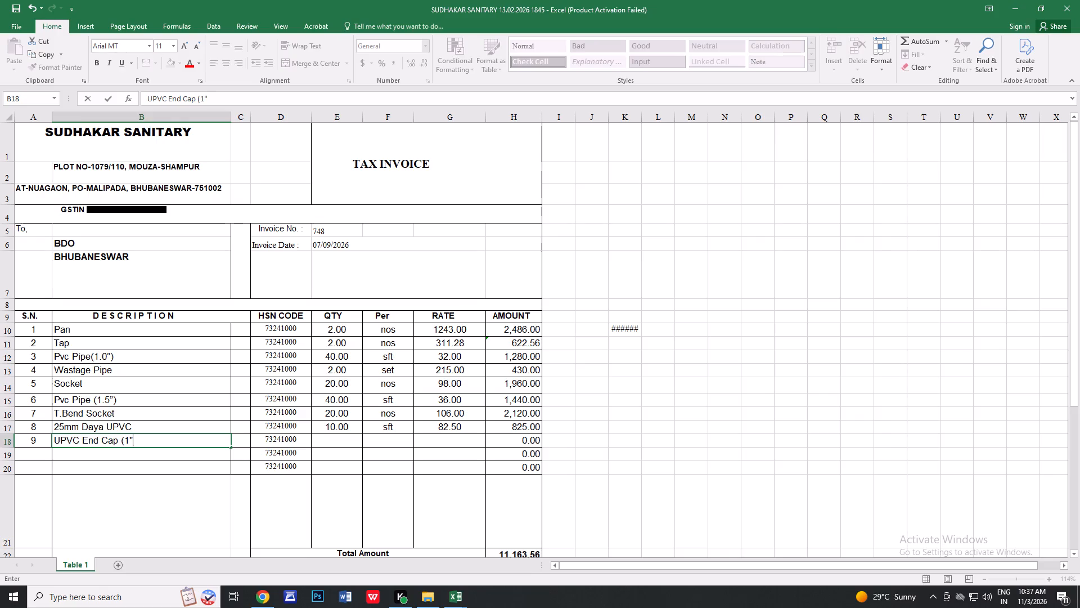
key("shift+parenright")
key("Page_Down")
key("Up")
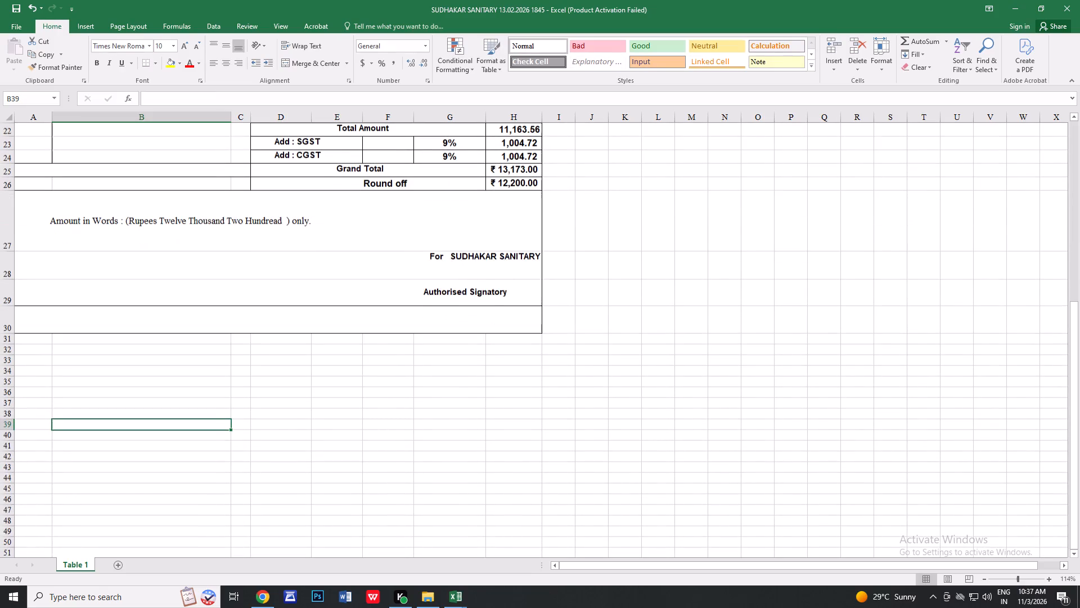
Enter a quantity of 10, the unit "nos" and a rate of 45 for the UPVC End Cap (1") item.
scroll(402, 485, "up", 4)
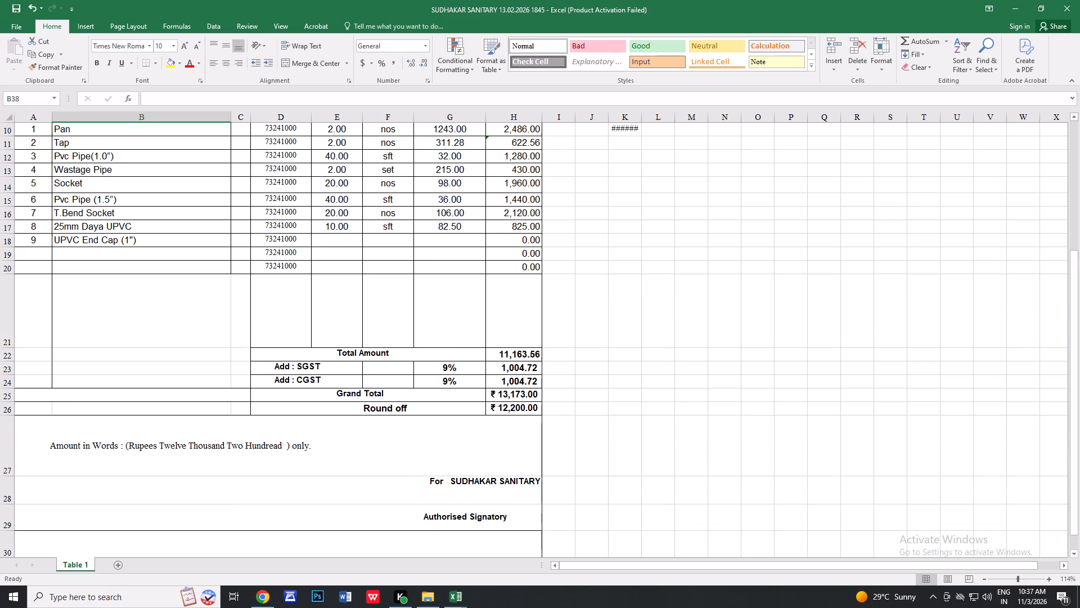
left_click(332, 237)
type("10")
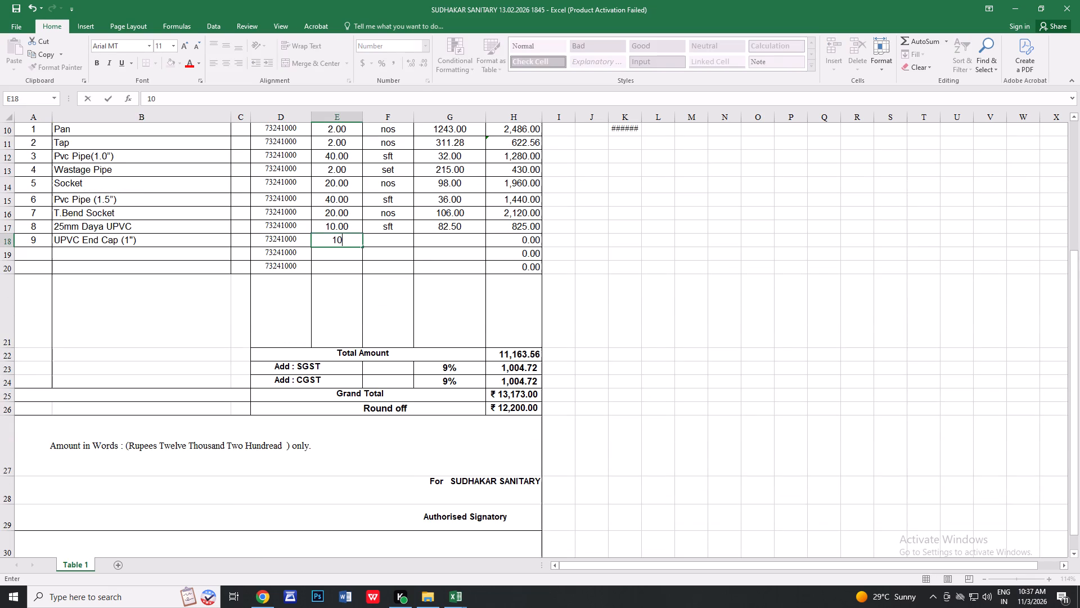
key("Right")
type("nos")
key("Right")
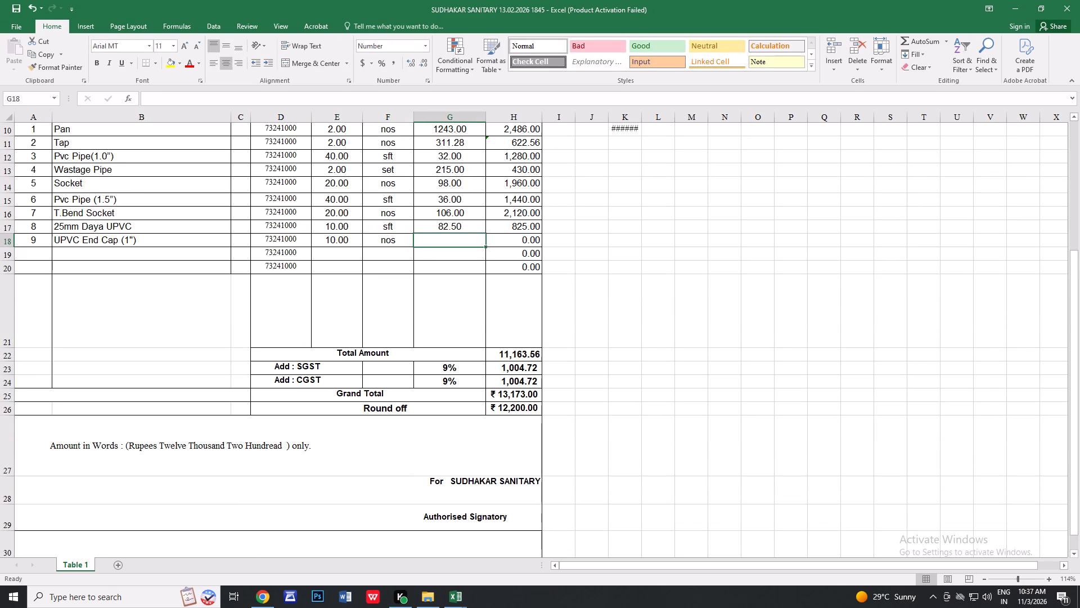
type("45")
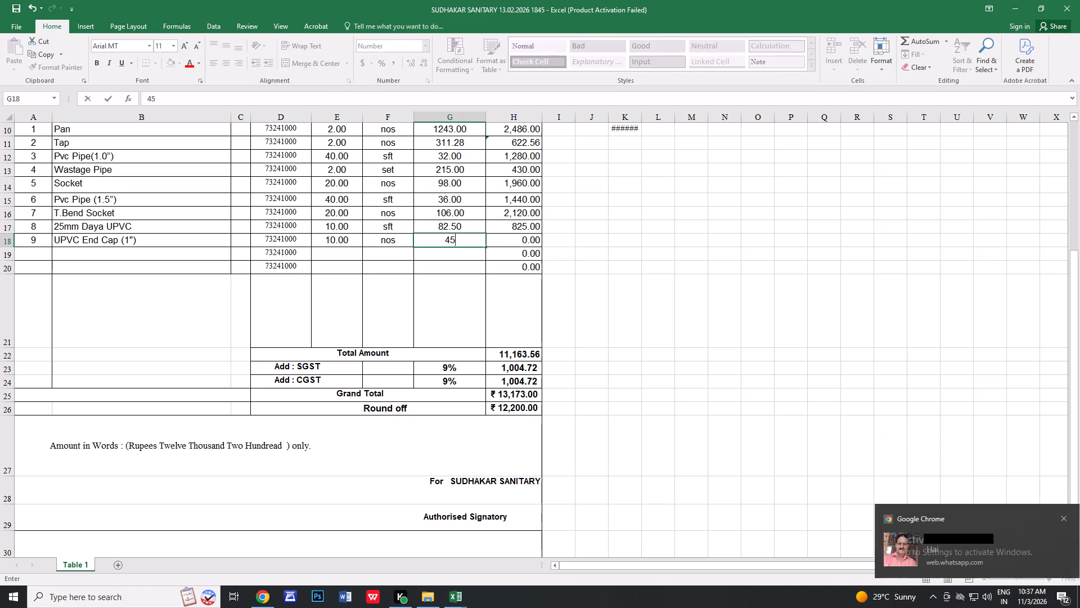
key("Left")
Start a new item row below UPVC End Cap (1") with serial number 10.
key("Left")
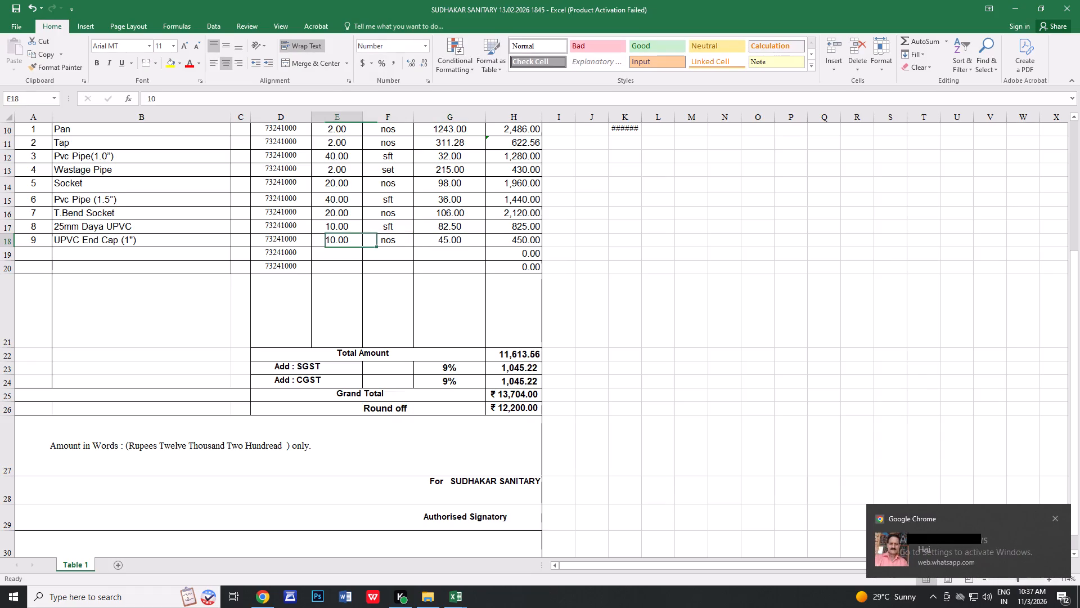
key("Left")
key("Left")
key("Left")
key("Left")
key("Down")
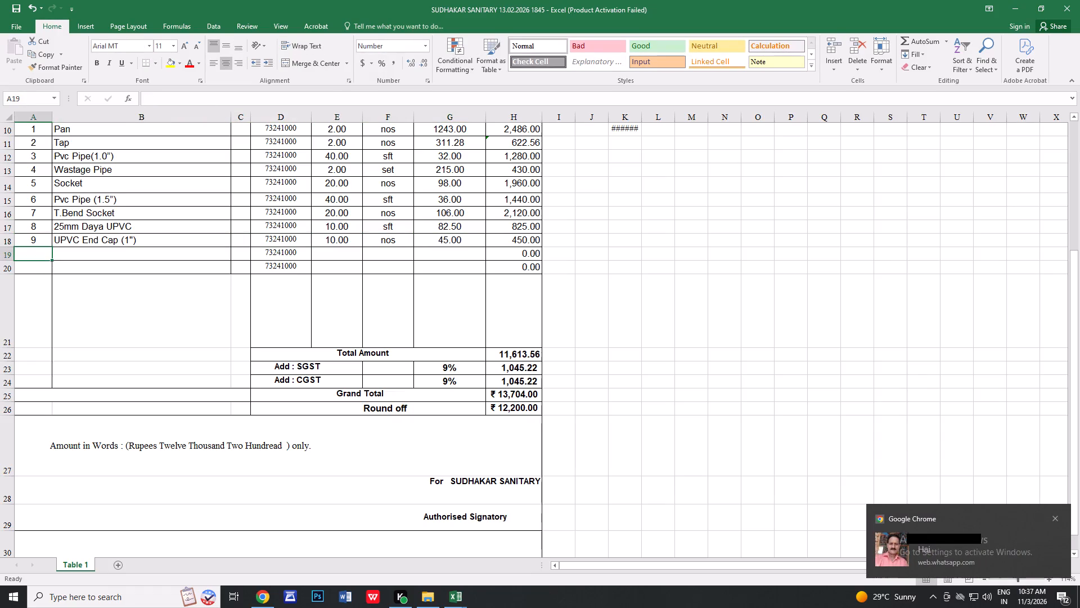
type("10")
key("Right")
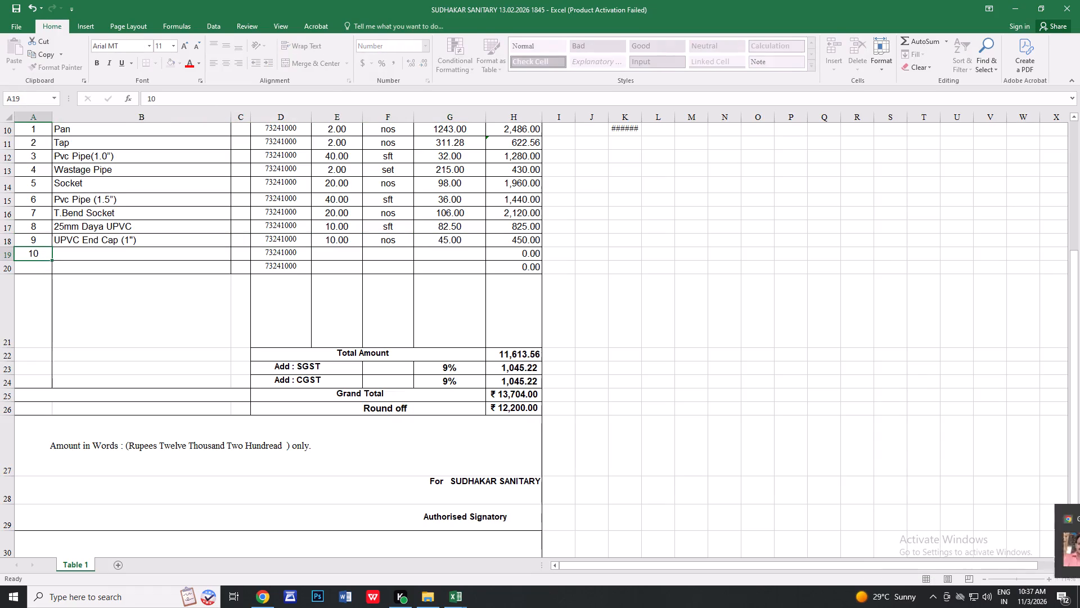